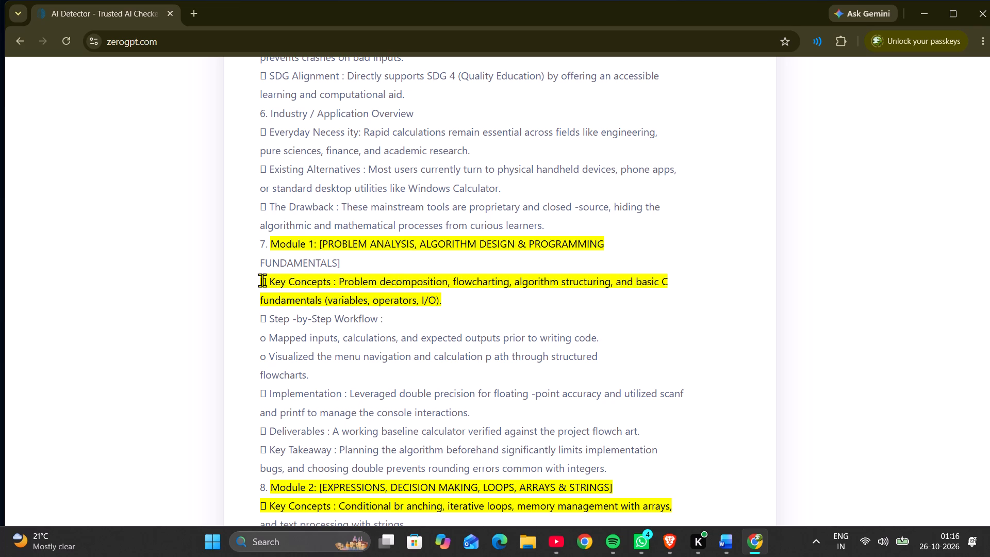
{"action": "left_click_drag", "start_coordinate": [262, 280], "coordinate": [444, 295]}
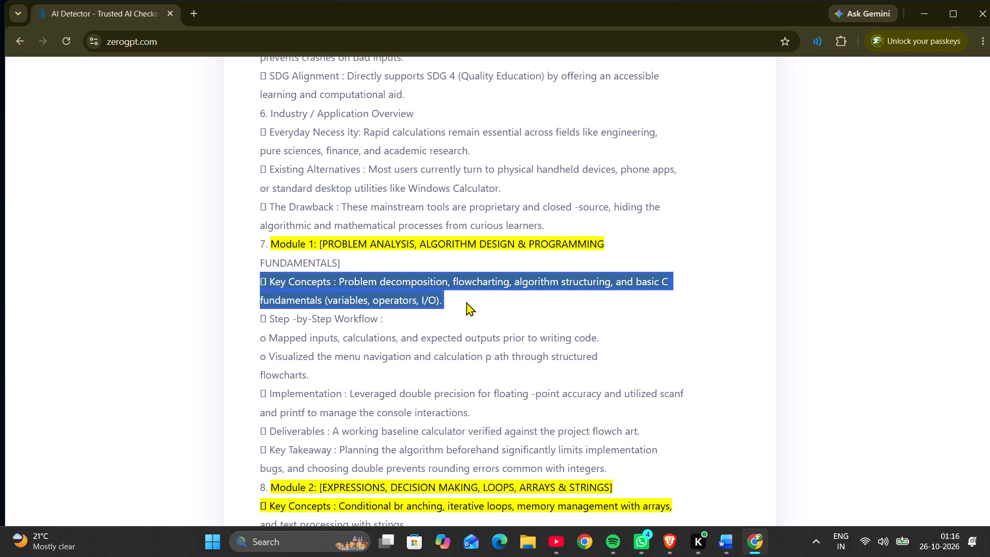
{"action": "left_click", "coordinate": [466, 302]}
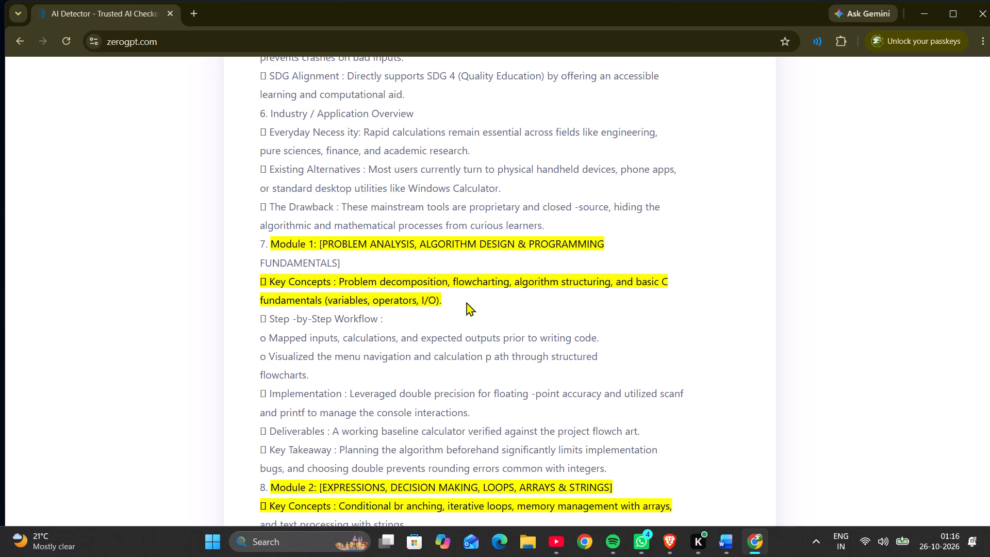
Switch to the progress report in Word and remove the square brackets around the section 7 Module 1 heading title.
{"action": "left_click", "coordinate": [730, 514]}
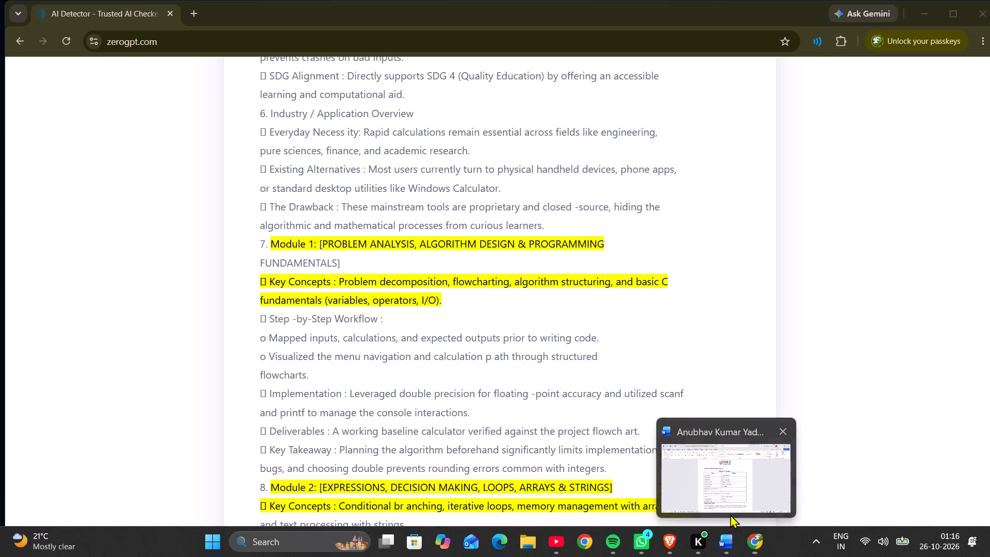
{"action": "scroll", "coordinate": [621, 417], "scroll_direction": "down", "scroll_amount": 2}
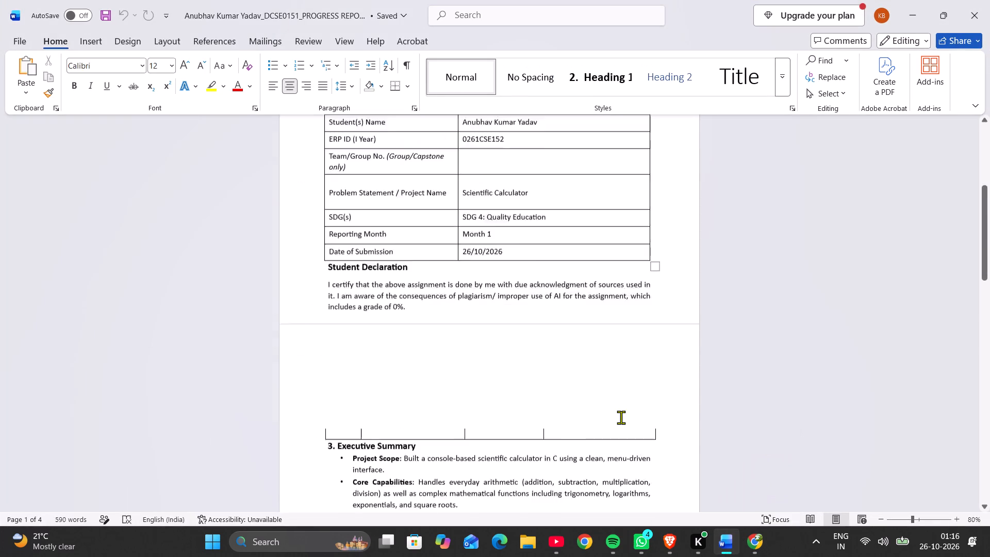
{"action": "scroll", "coordinate": [621, 417], "scroll_direction": "down", "scroll_amount": 5}
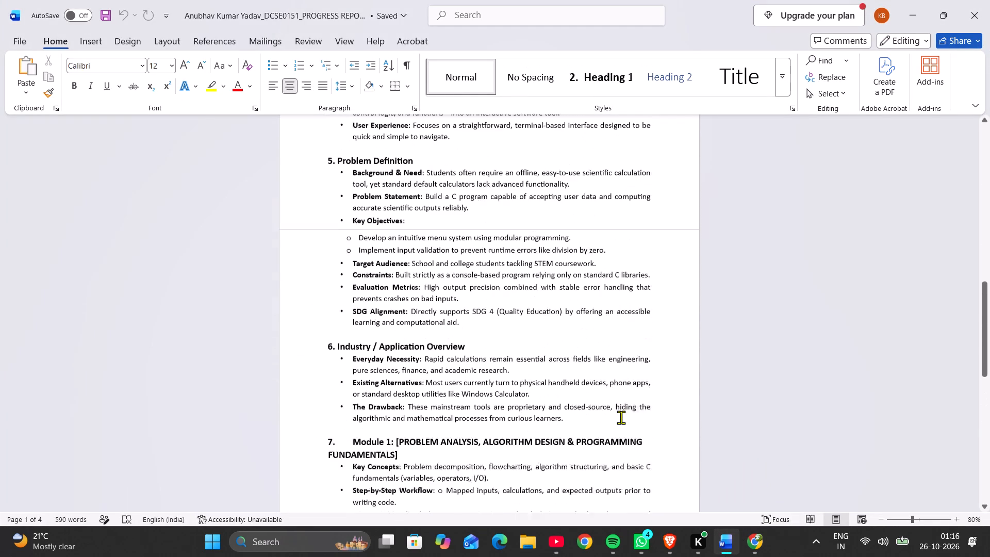
{"action": "scroll", "coordinate": [621, 417], "scroll_direction": "down", "scroll_amount": 4}
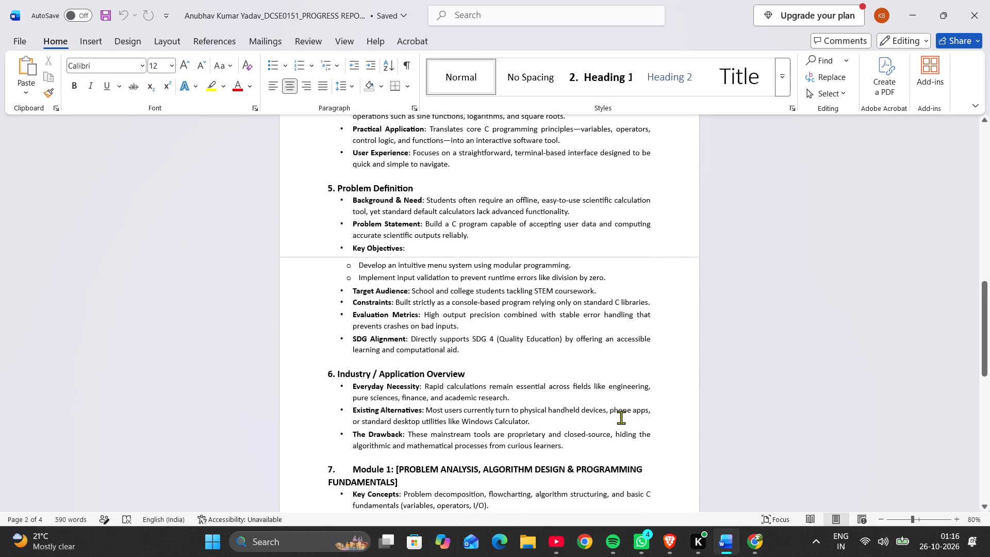
{"action": "scroll", "coordinate": [621, 417], "scroll_direction": "down", "scroll_amount": 2}
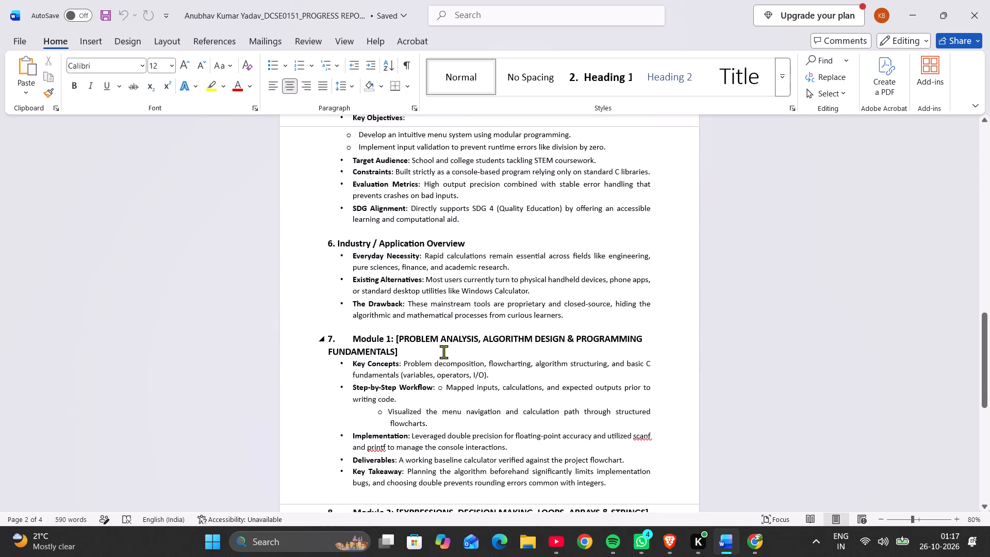
{"action": "left_click", "coordinate": [433, 355]}
{"action": "key", "text": "BackSpace"}
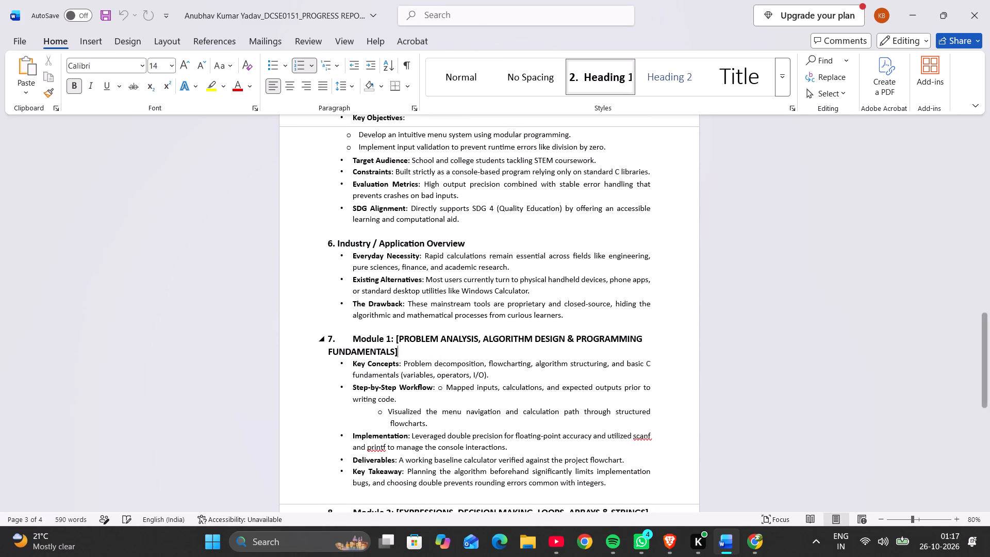
{"action": "key", "text": "BackSpace"}
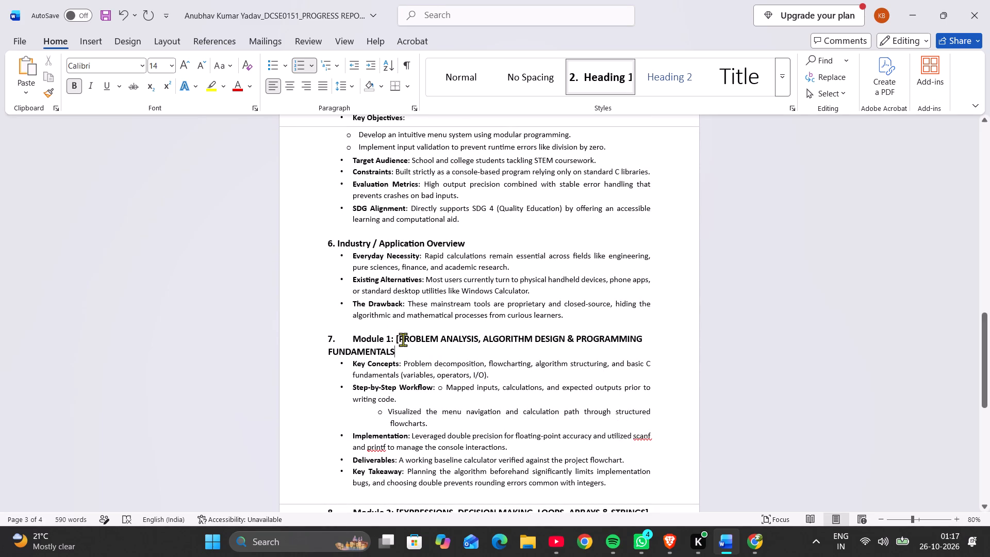
{"action": "left_click", "coordinate": [401, 340]}
{"action": "key", "text": "BackSpace"}
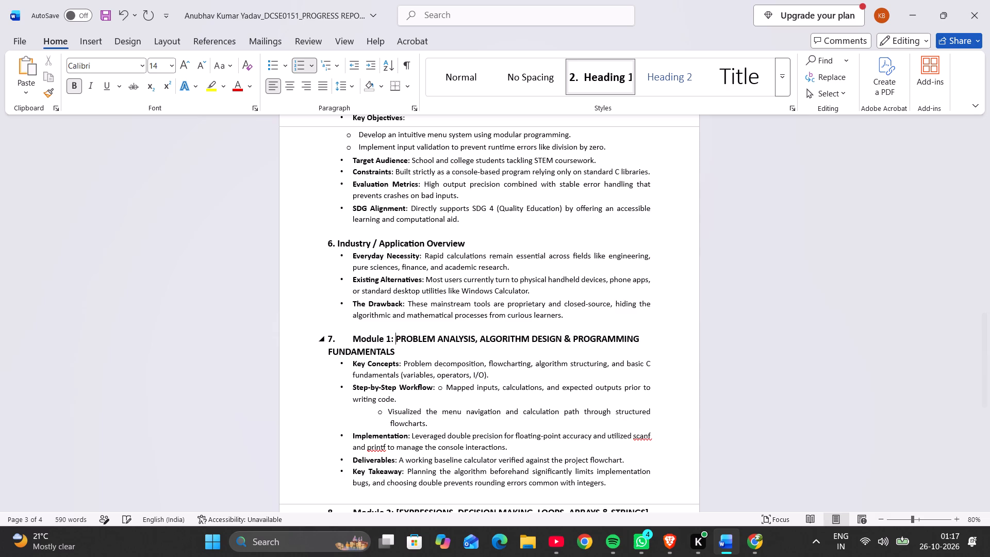
Capitalise the first letters of "Flowcharting" and "Algorithm" in the Key Concepts bullet of Module 1.
{"action": "scroll", "coordinate": [431, 358], "scroll_direction": "down", "scroll_amount": 1}
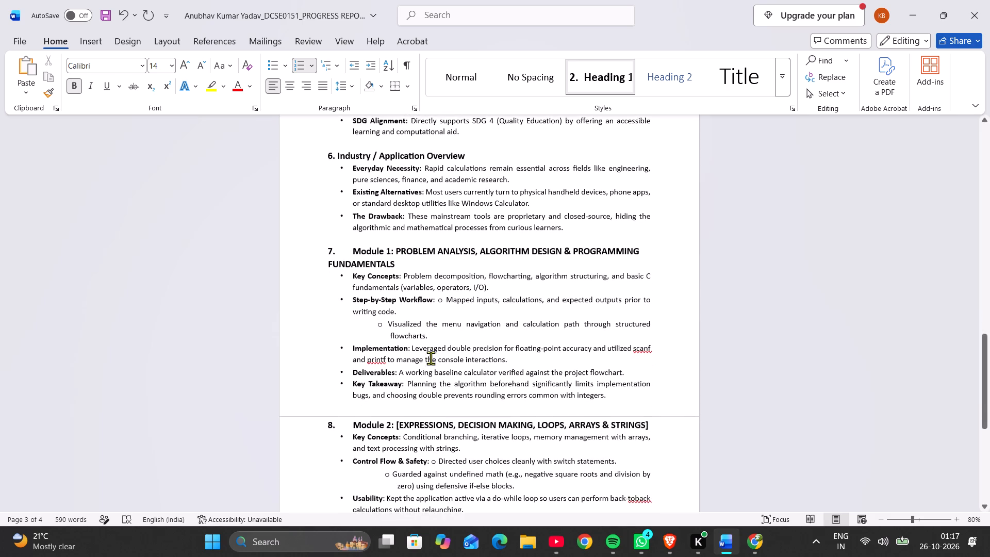
{"action": "scroll", "coordinate": [431, 358], "scroll_direction": "down", "scroll_amount": 1}
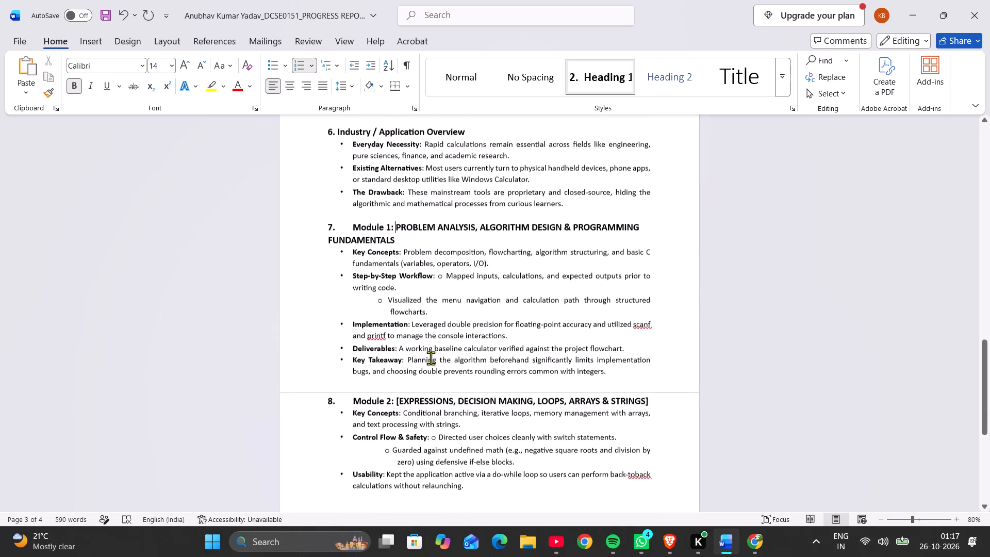
{"action": "scroll", "coordinate": [431, 358], "scroll_direction": "down", "scroll_amount": 1}
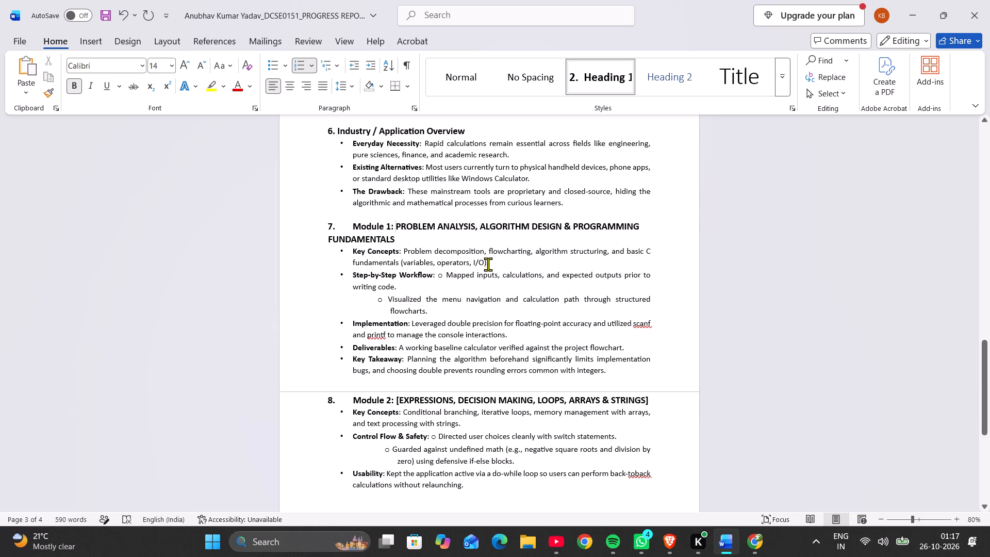
{"action": "left_click", "coordinate": [492, 250]}
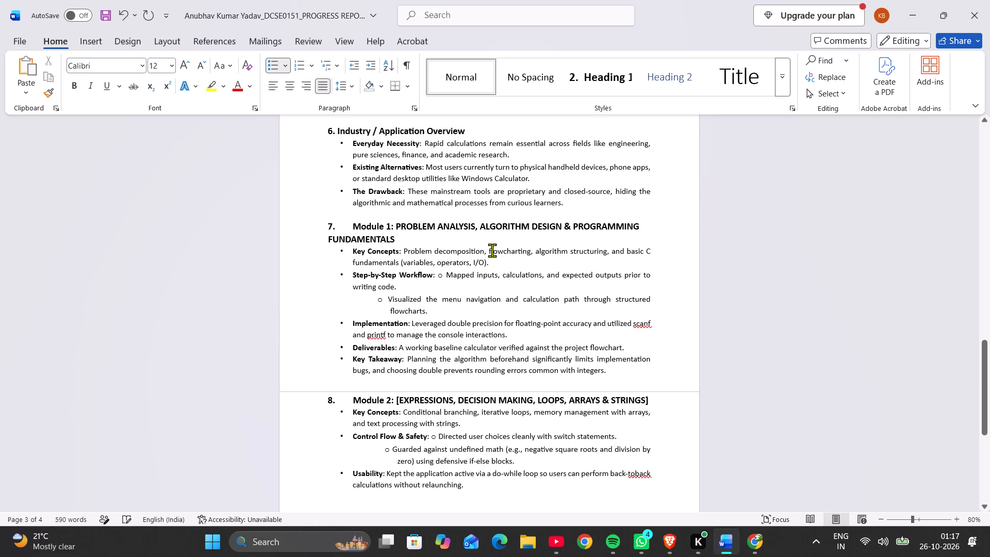
{"action": "key", "text": "BackSpace"}
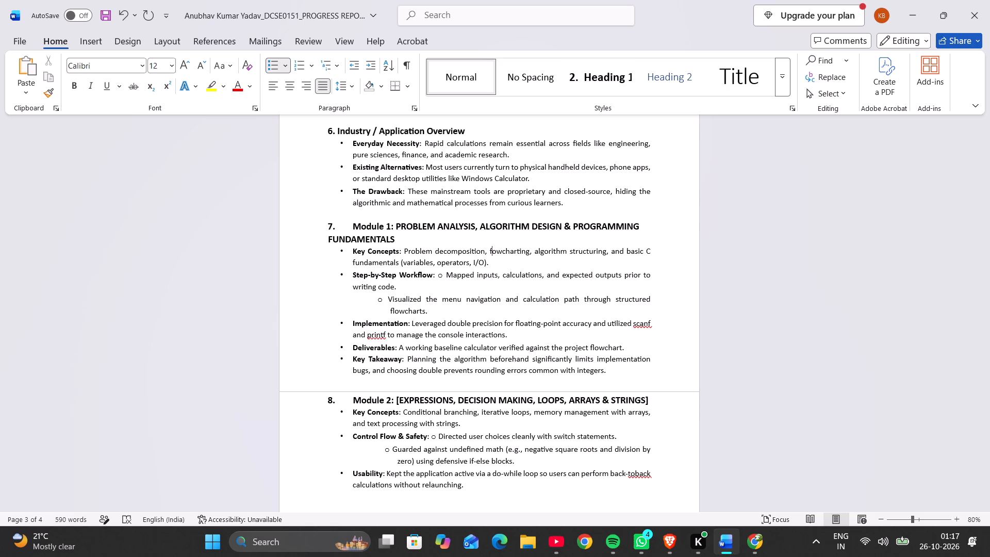
{"action": "key", "text": "BackSpace"}
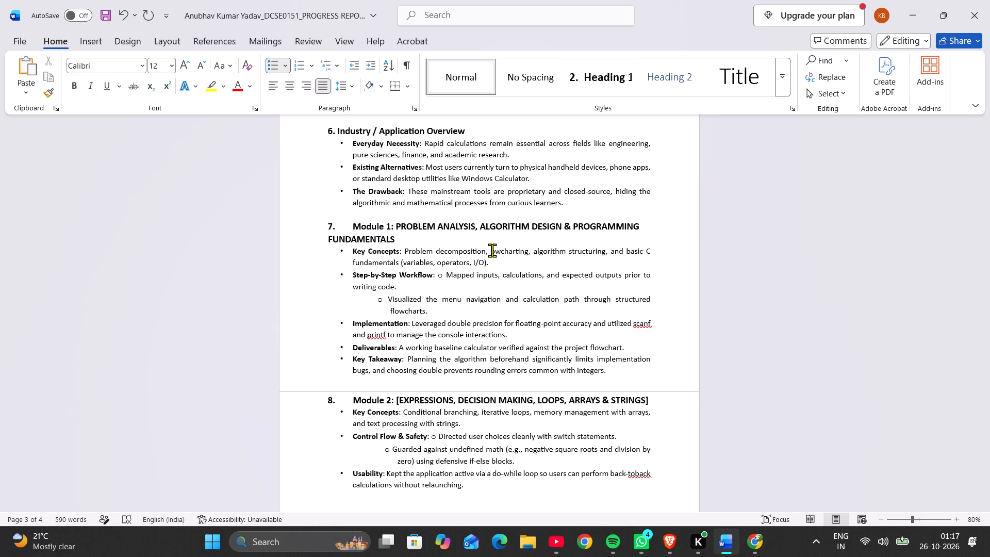
{"action": "type", "text": "FL"}
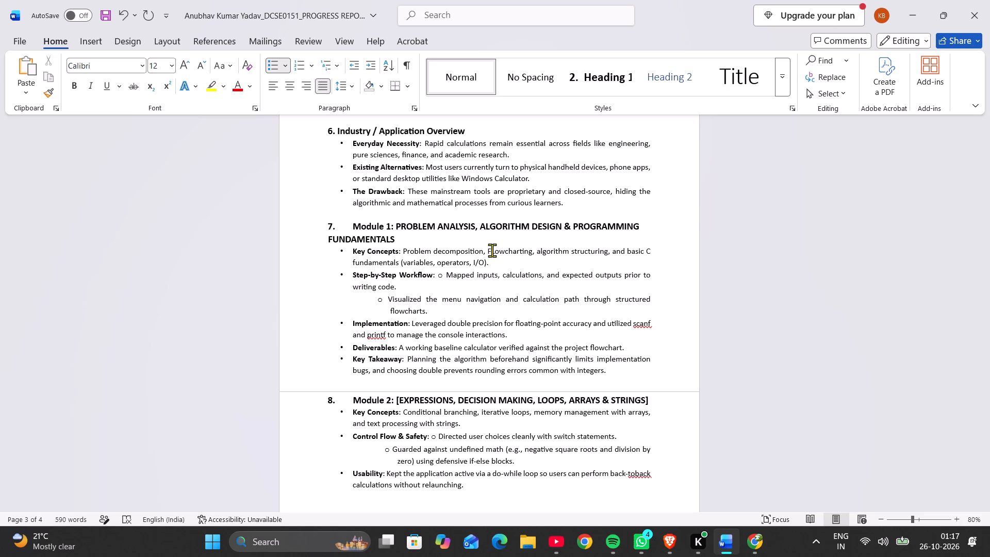
{"action": "key", "text": "BackSpace"}
{"action": "type", "text": "lo"}
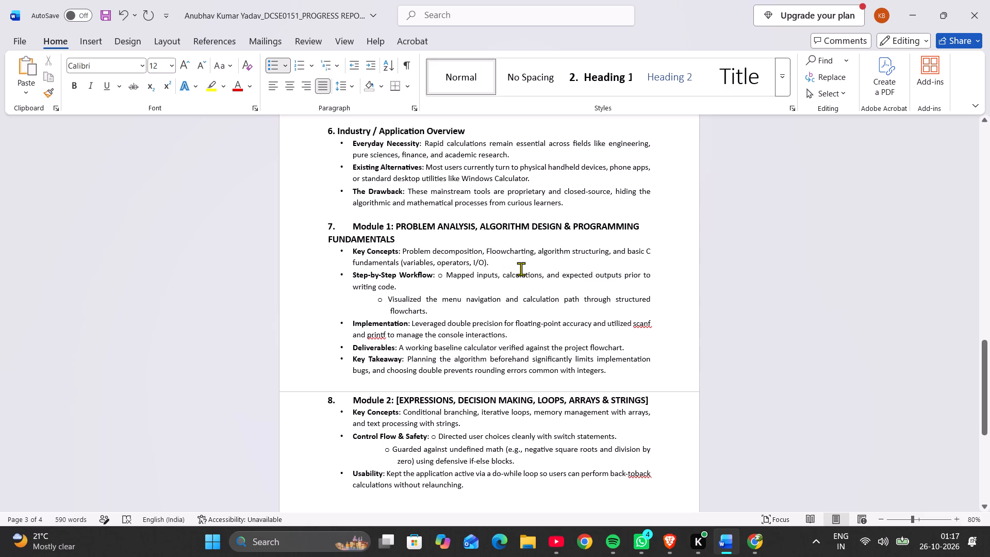
{"action": "key", "text": "BackSpace"}
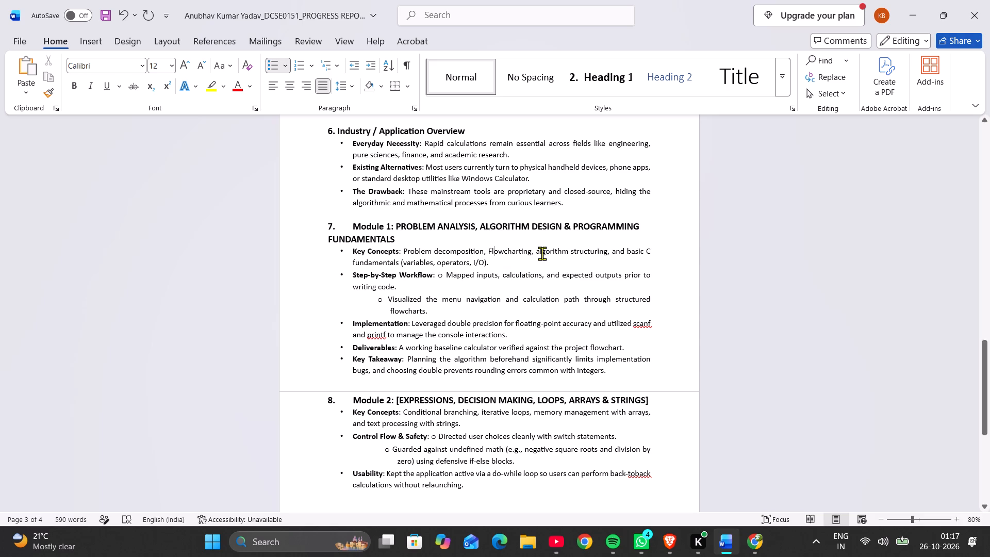
{"action": "left_click", "coordinate": [540, 253]}
{"action": "key", "text": "BackSpace"}
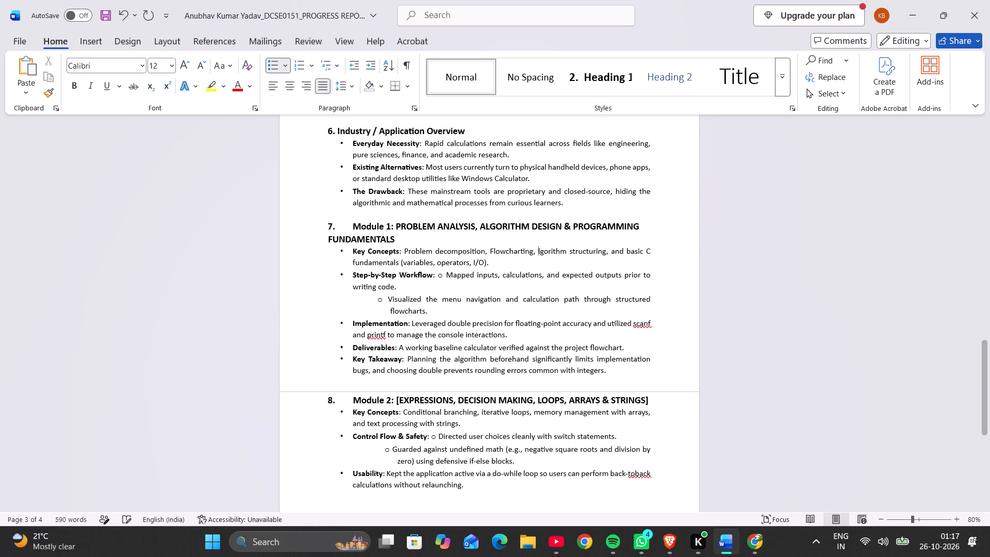
{"action": "key", "text": "shift+a"}
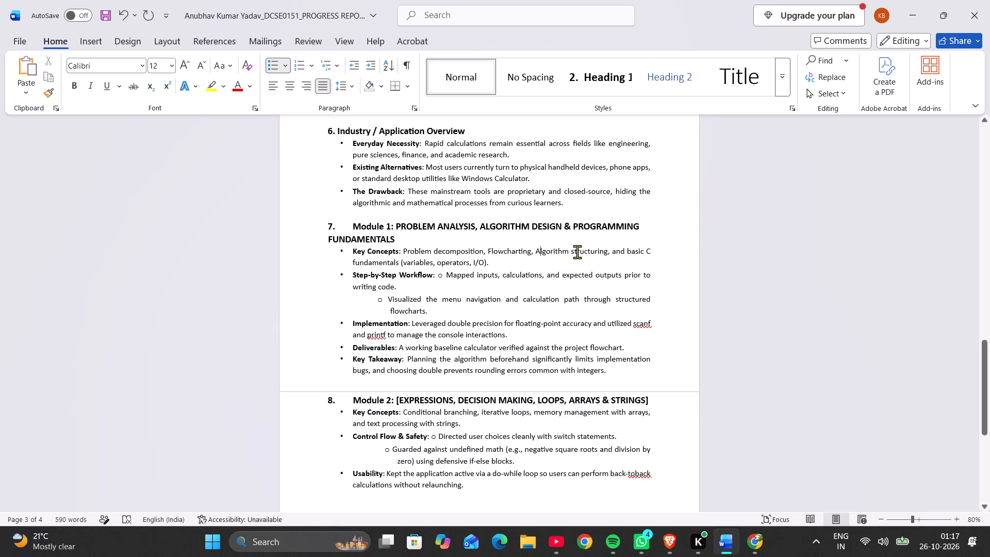
Capitalise the first letters of "Structuring" and "Basic" in the Key Concepts bullet of Module 1.
{"action": "left_click", "coordinate": [577, 252]}
{"action": "key", "text": "BackSpace"}
{"action": "key", "text": "BackSpace"}
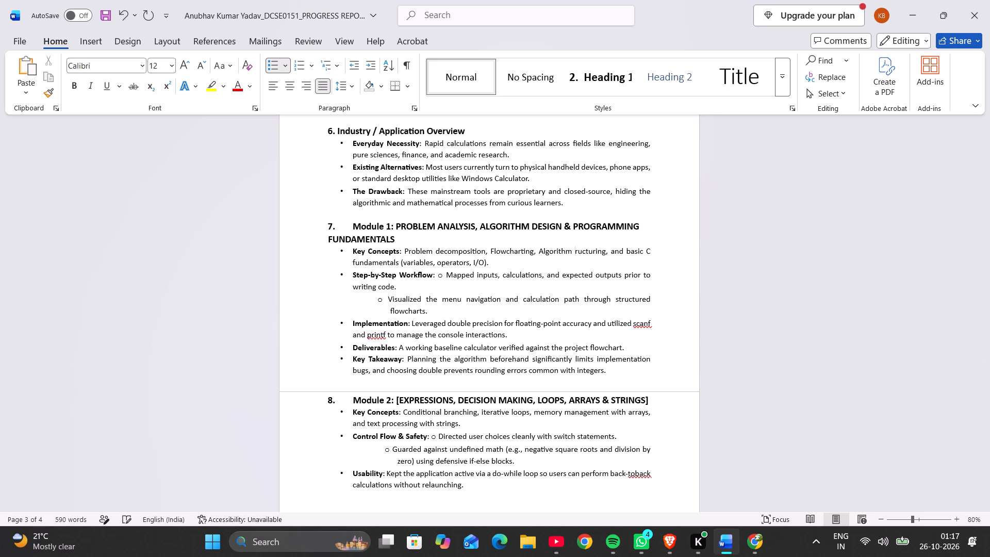
{"action": "type", "text": "St"}
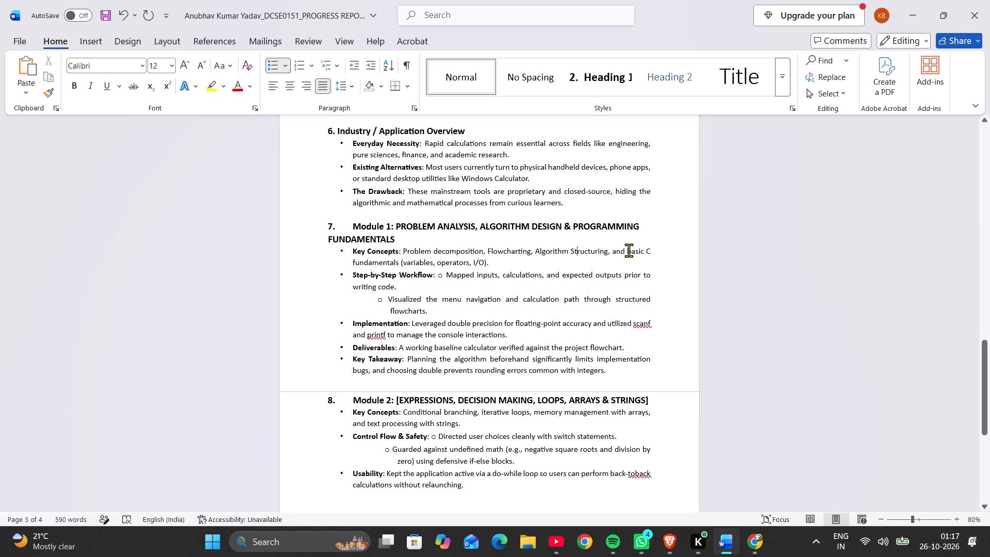
{"action": "left_click", "coordinate": [631, 249]}
{"action": "key", "text": "BackSpace"}
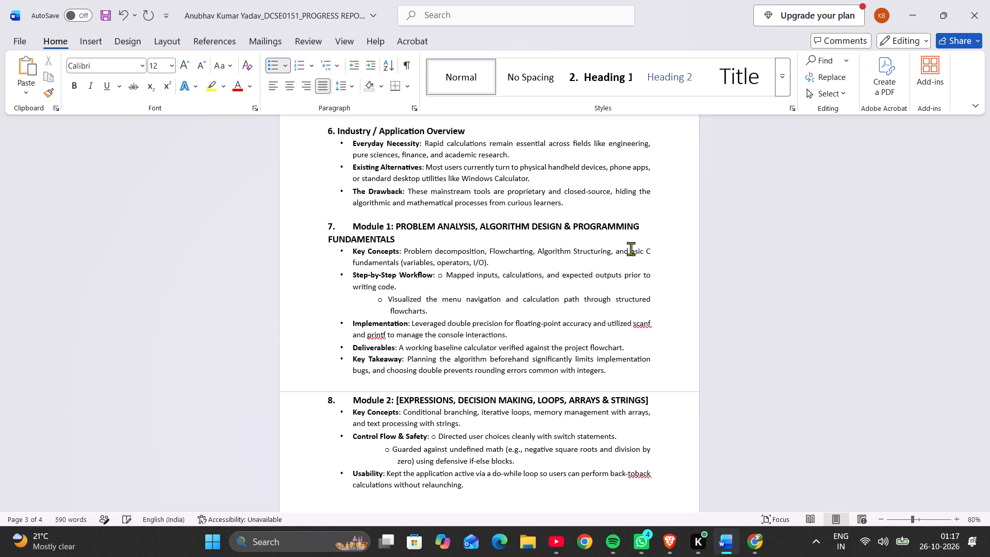
{"action": "key", "text": "shift+b"}
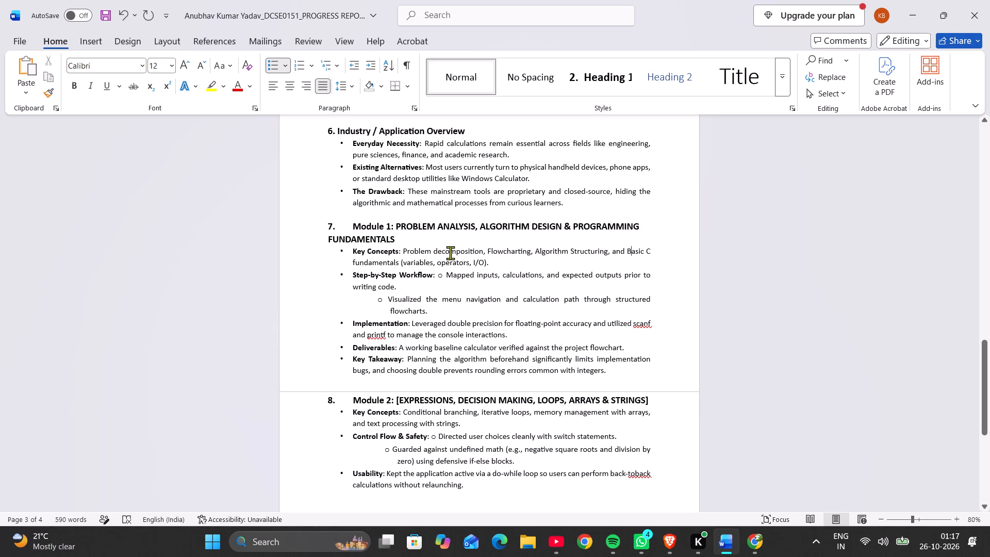
Delete the parenthetical "(variables, operators, I/O)" after "fundamentals" in the Module 1 Key Concepts bullet, keeping the full stop.
{"action": "left_click", "coordinate": [486, 265]}
{"action": "key", "text": "BackSpace"}
{"action": "key", "text": "BackSpace"}
{"action": "key", "text": "BackSpace"}
{"action": "key", "text": "BackSpace"}
{"action": "key", "text": "BackSpace"}
{"action": "key", "text": "BackSpace"}
{"action": "key", "text": "BackSpace"}
{"action": "key", "text": "BackSpace"}
{"action": "key", "text": "BackSpace"}
{"action": "key", "text": "BackSpace"}
{"action": "key", "text": "BackSpace"}
{"action": "key", "text": "BackSpace"}
{"action": "key", "text": "BackSpace"}
{"action": "key", "text": "BackSpace"}
{"action": "key", "text": "BackSpace"}
{"action": "key", "text": "BackSpace"}
{"action": "key", "text": "BackSpace"}
{"action": "key", "text": "BackSpace"}
{"action": "key", "text": "BackSpace"}
{"action": "key", "text": "BackSpace"}
{"action": "key", "text": "BackSpace"}
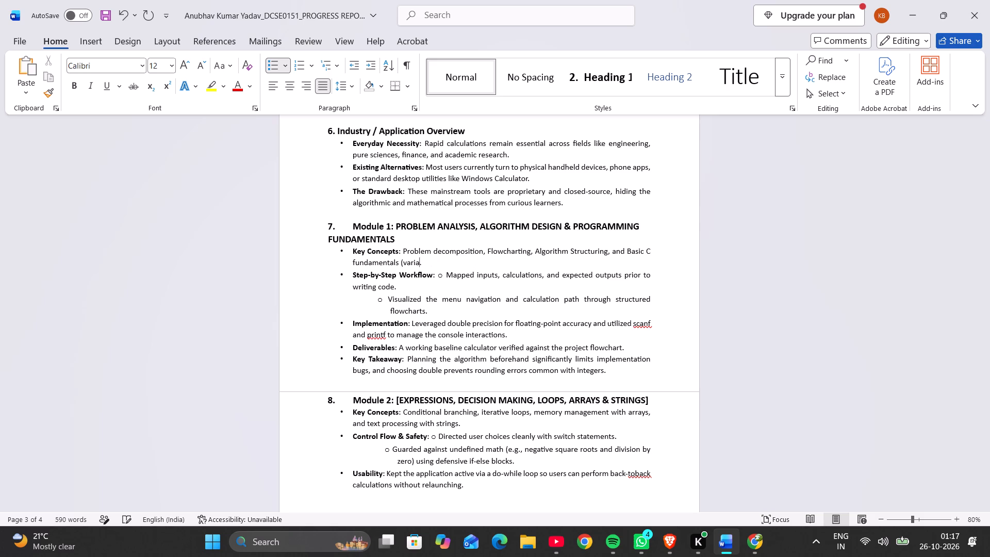
{"action": "key", "text": "BackSpace"}
{"action": "key", "text": "BackSpace"}
{"action": "key", "text": "BackSpace"}
{"action": "key", "text": "BackSpace"}
{"action": "key", "text": "BackSpace"}
{"action": "key", "text": "BackSpace"}
{"action": "key", "text": "BackSpace"}
{"action": "key", "text": "Right"}
{"action": "scroll", "coordinate": [461, 405], "scroll_direction": "down", "scroll_amount": 1}
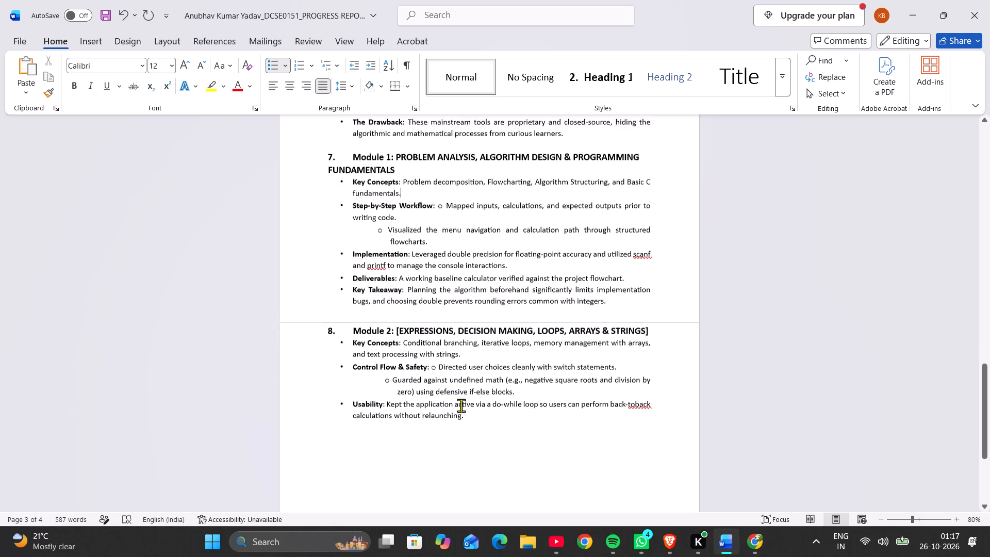
{"action": "scroll", "coordinate": [461, 405], "scroll_direction": "down", "scroll_amount": 1}
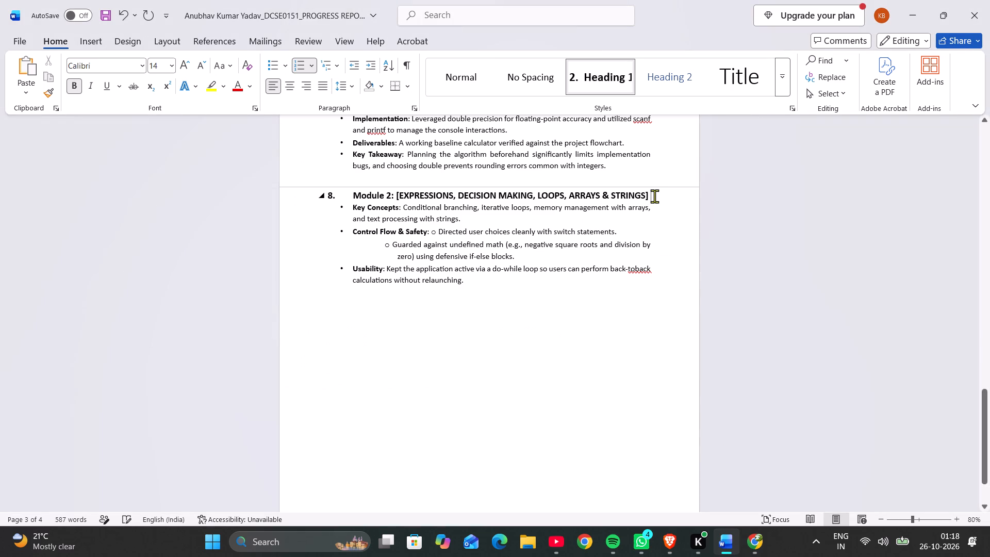
{"action": "key", "text": "BackSpace"}
{"action": "key", "text": "BackSpace"}
{"action": "left_click", "coordinate": [401, 192]}
{"action": "key", "text": "BackSpace"}
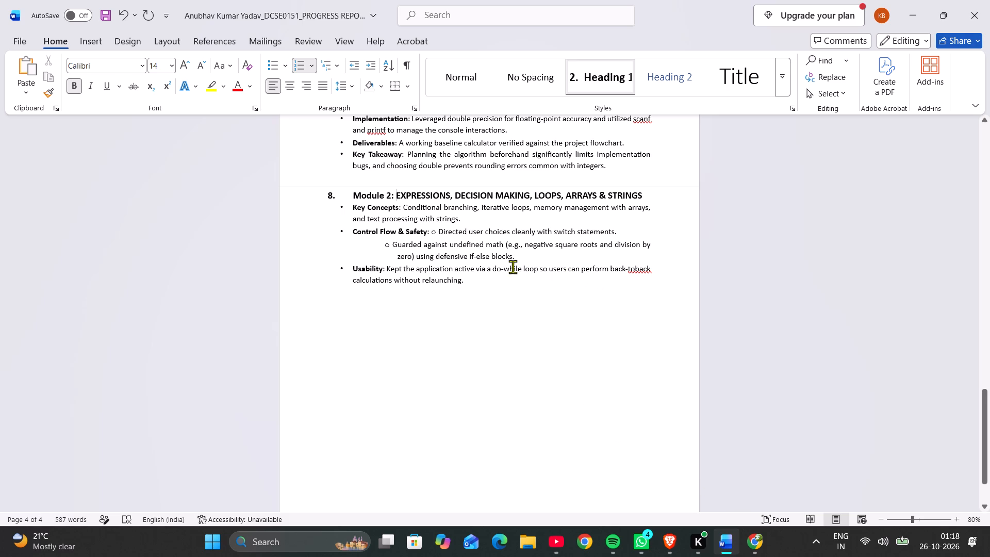
Delete the parenthetical "(e.g., negative square roots and division by zero)" from the "Guarded against undefined math" sub-bullet under Control Flow & Safety.
{"action": "left_click", "coordinate": [414, 256]}
{"action": "key", "text": "BackSpace"}
{"action": "key", "text": "BackSpace"}
{"action": "key", "text": "BackSpace"}
{"action": "key", "text": "BackSpace"}
{"action": "key", "text": "BackSpace"}
{"action": "key", "text": "BackSpace"}
{"action": "key", "text": "BackSpace"}
{"action": "key", "text": "BackSpace"}
{"action": "key", "text": "BackSpace"}
{"action": "key", "text": "BackSpace"}
{"action": "key", "text": "BackSpace"}
{"action": "key", "text": "BackSpace"}
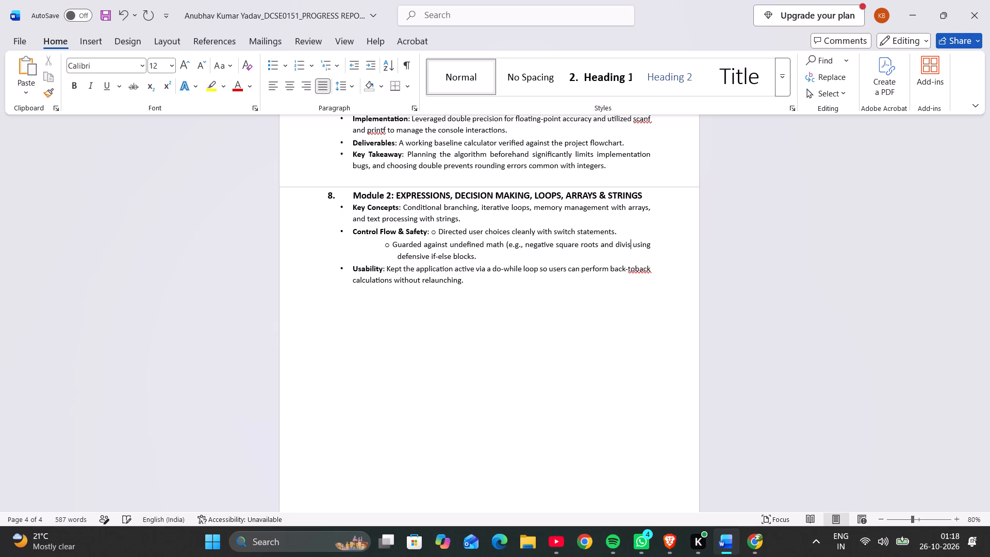
{"action": "key", "text": "BackSpace"}
{"action": "key", "text": "BackSpace"}
{"action": "key", "text": "BackSpace"}
{"action": "key", "text": "BackSpace"}
{"action": "key", "text": "BackSpace"}
{"action": "key", "text": "BackSpace"}
{"action": "key", "text": "BackSpace"}
{"action": "key", "text": "BackSpace"}
{"action": "key", "text": "BackSpace"}
{"action": "key", "text": "BackSpace"}
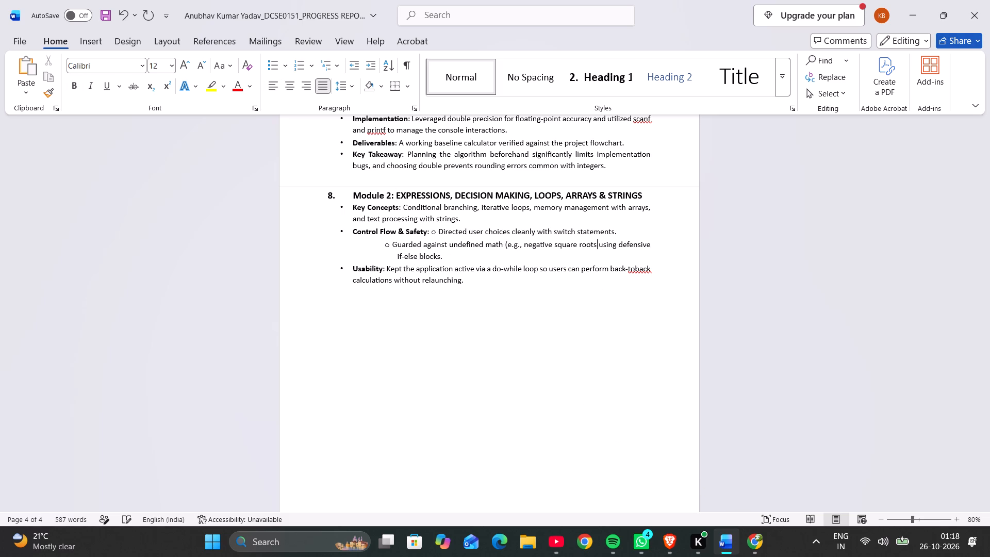
{"action": "key", "text": "BackSpace"}
{"action": "key", "text": "BackSpace"}
{"action": "key", "text": "BackSpace"}
{"action": "key", "text": "BackSpace"}
{"action": "key", "text": "BackSpace"}
{"action": "key", "text": "BackSpace"}
{"action": "key", "text": "BackSpace"}
{"action": "key", "text": "BackSpace"}
{"action": "key", "text": "BackSpace"}
{"action": "key", "text": "BackSpace"}
{"action": "key", "text": "BackSpace"}
{"action": "key", "text": "BackSpace"}
{"action": "key", "text": "BackSpace"}
{"action": "key", "text": "BackSpace"}
{"action": "key", "text": "BackSpace"}
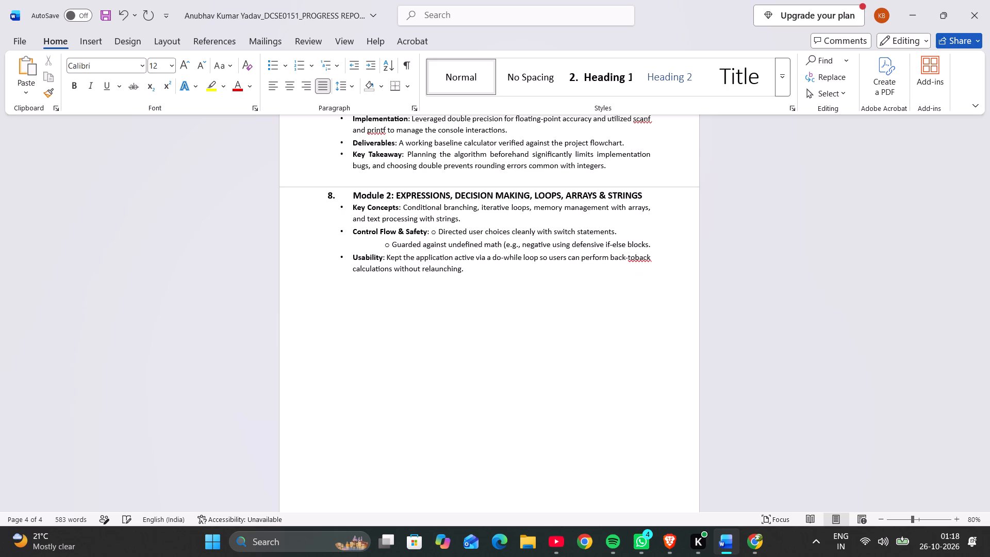
{"action": "key", "text": "BackSpace"}
{"action": "key", "text": "BackSpace"}
{"action": "key", "text": "BackSpace"}
{"action": "key", "text": "BackSpace"}
{"action": "key", "text": "BackSpace"}
{"action": "key", "text": "BackSpace"}
{"action": "key", "text": "BackSpace"}
{"action": "key", "text": "BackSpace"}
{"action": "key", "text": "BackSpace"}
{"action": "key", "text": "BackSpace"}
{"action": "key", "text": "BackSpace"}
{"action": "key", "text": "BackSpace"}
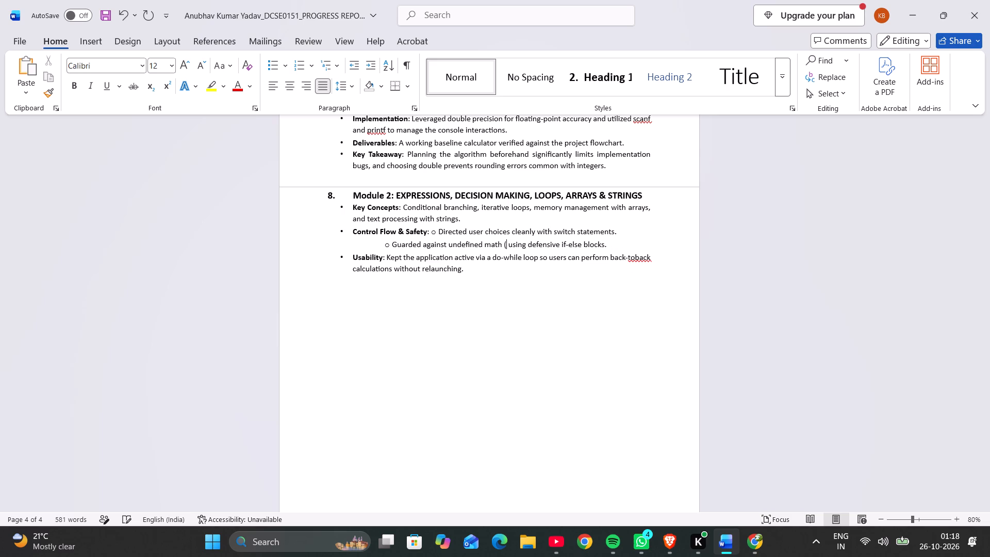
{"action": "key", "text": "BackSpace"}
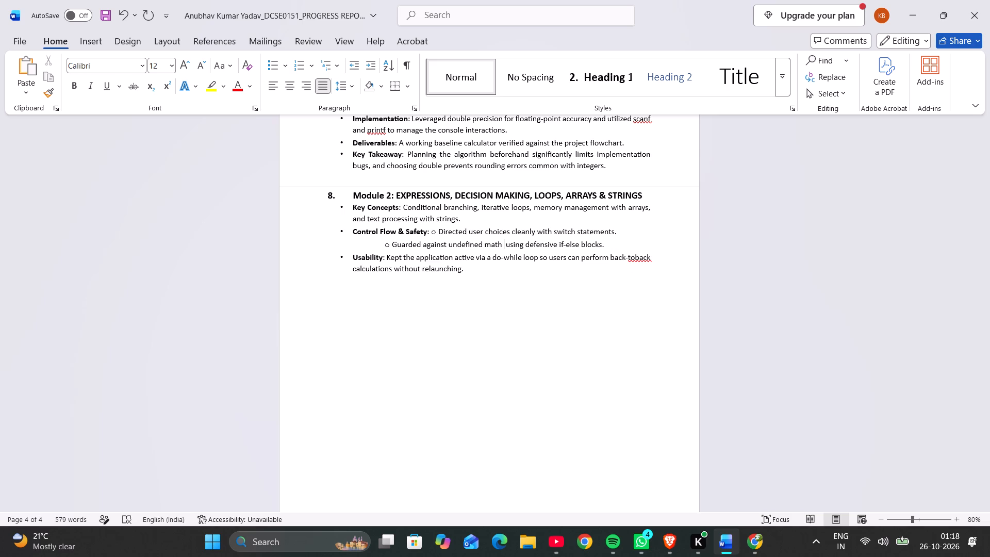
{"action": "key", "text": "BackSpace"}
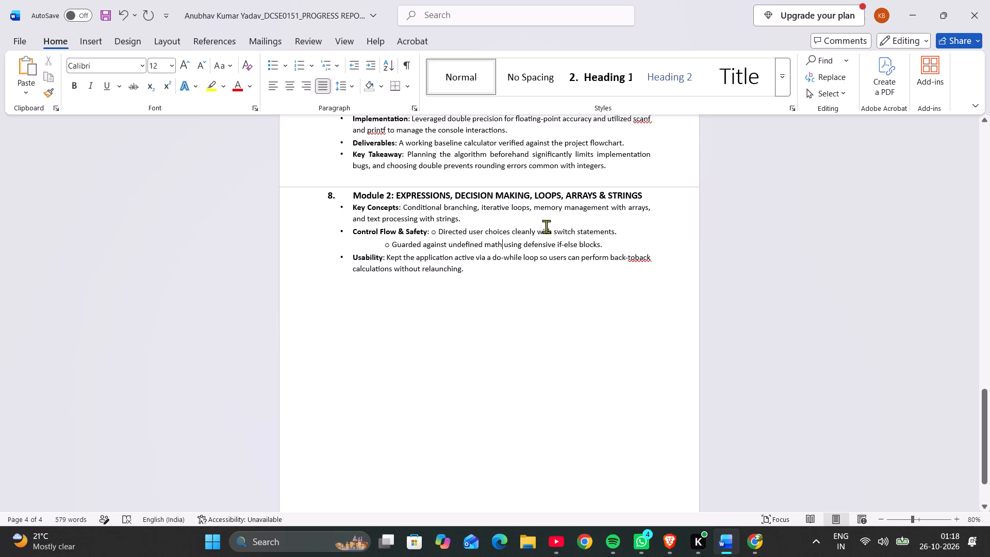
{"action": "left_click", "coordinate": [621, 242]}
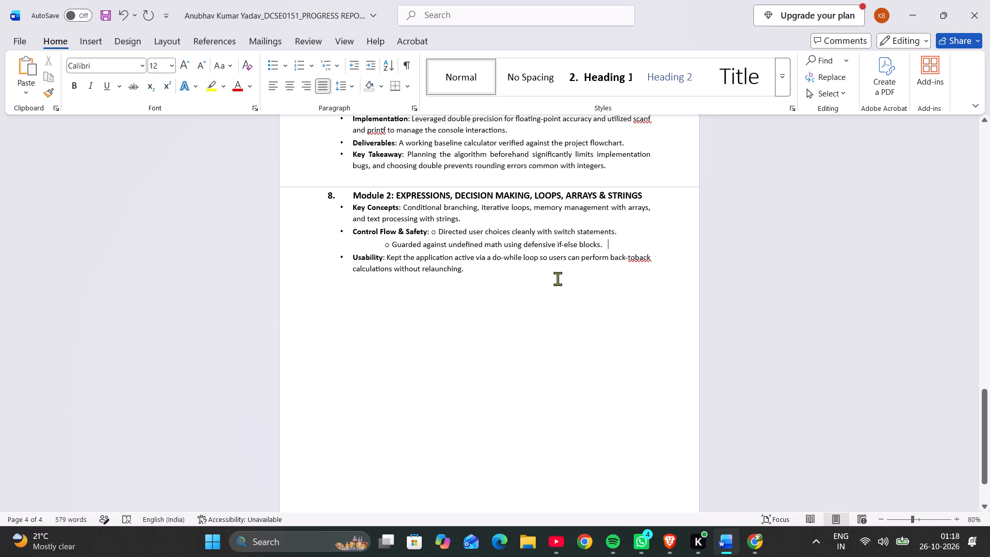
{"action": "left_click", "coordinate": [557, 278]}
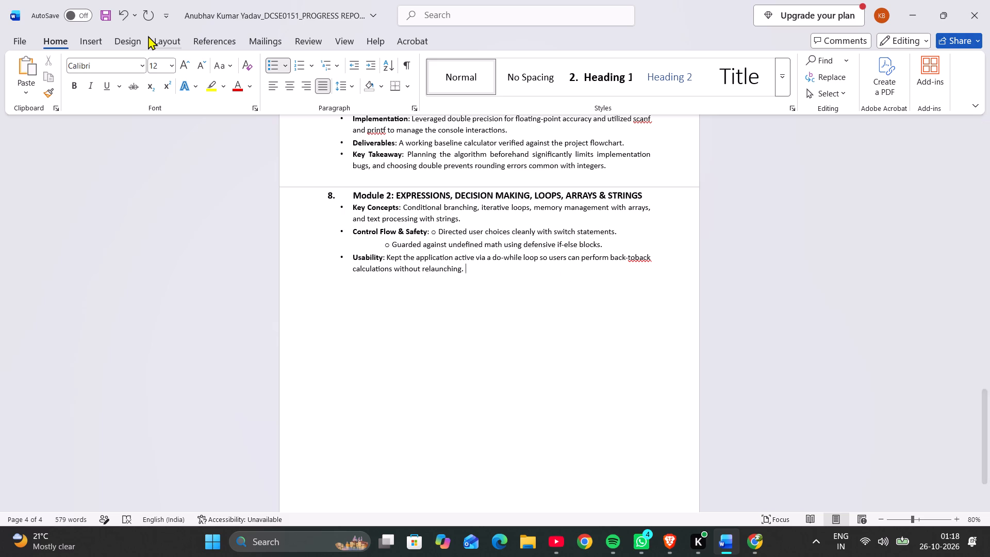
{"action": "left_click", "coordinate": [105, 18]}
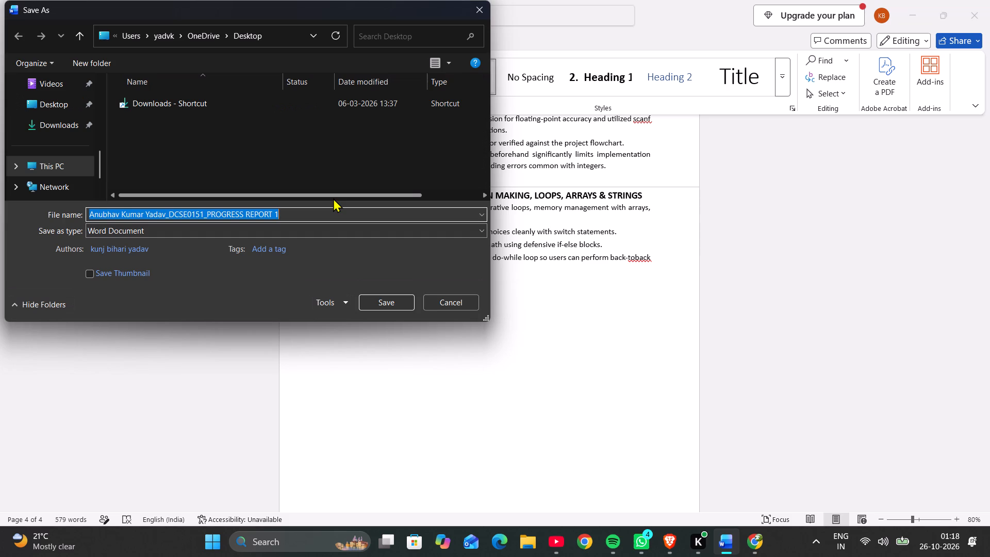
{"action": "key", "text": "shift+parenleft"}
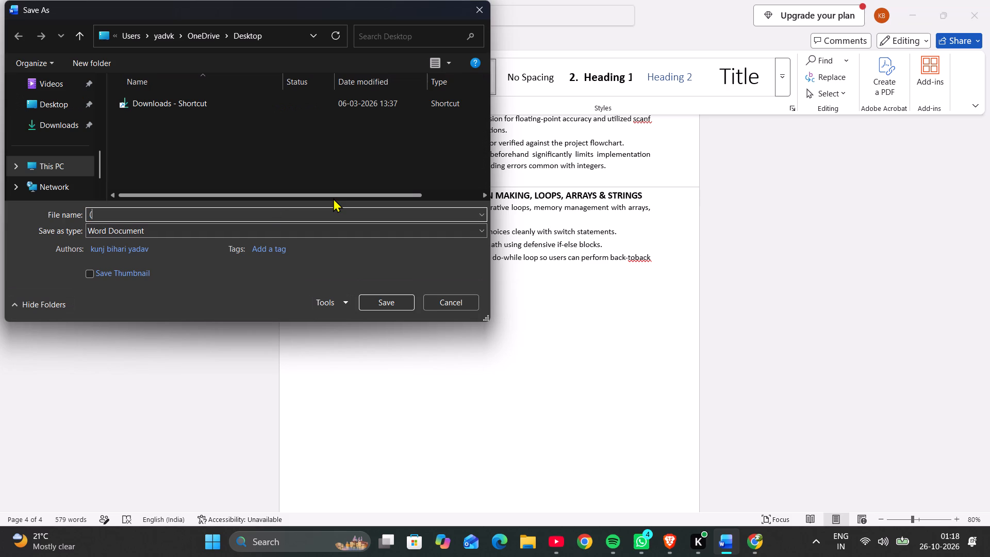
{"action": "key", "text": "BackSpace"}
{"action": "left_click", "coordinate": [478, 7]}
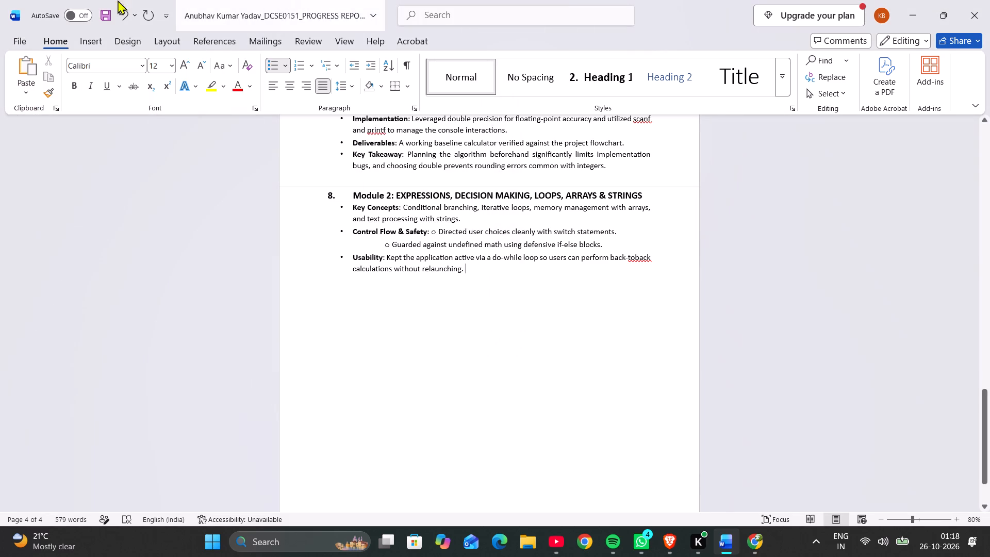
Save the revised report as a Word document in the Desktop folder, appending "(1)" to the end of its suggested file name.
{"action": "left_click", "coordinate": [100, 9]}
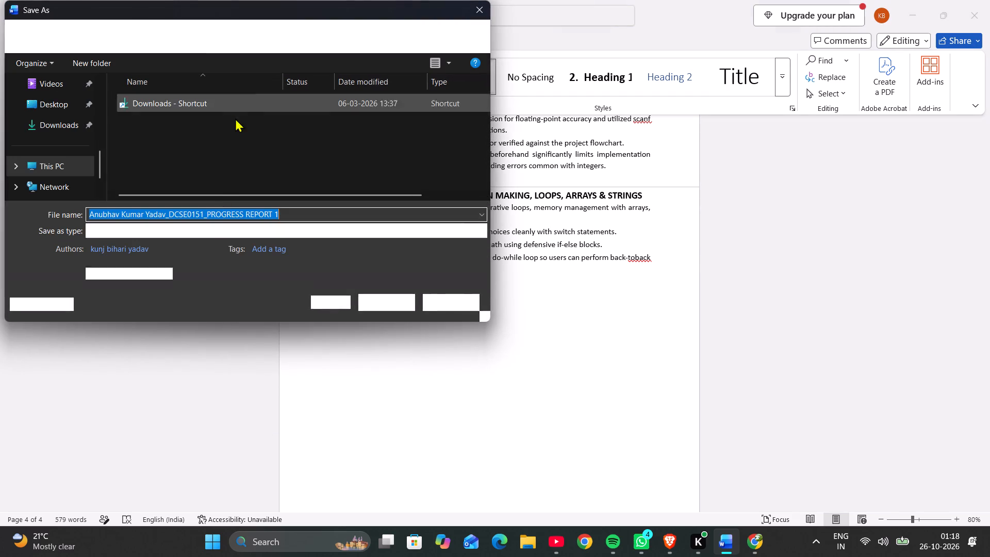
{"action": "left_click", "coordinate": [284, 207]}
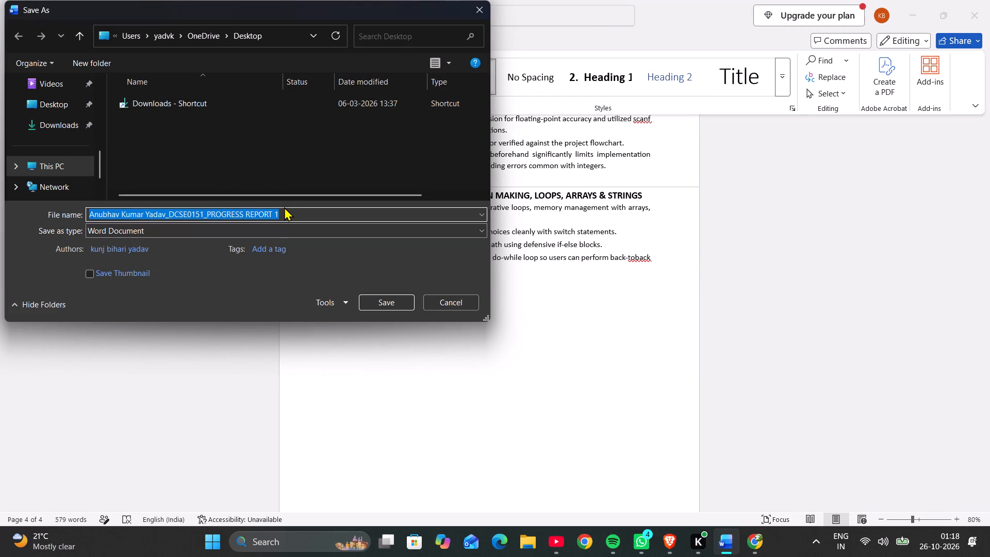
{"action": "left_click", "coordinate": [289, 211]}
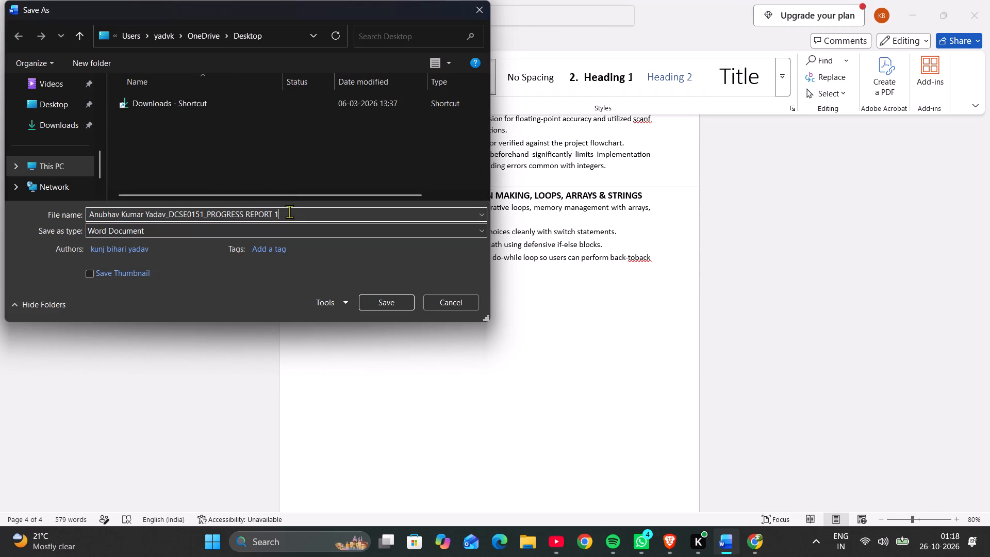
{"action": "key", "text": "shift+parenleft"}
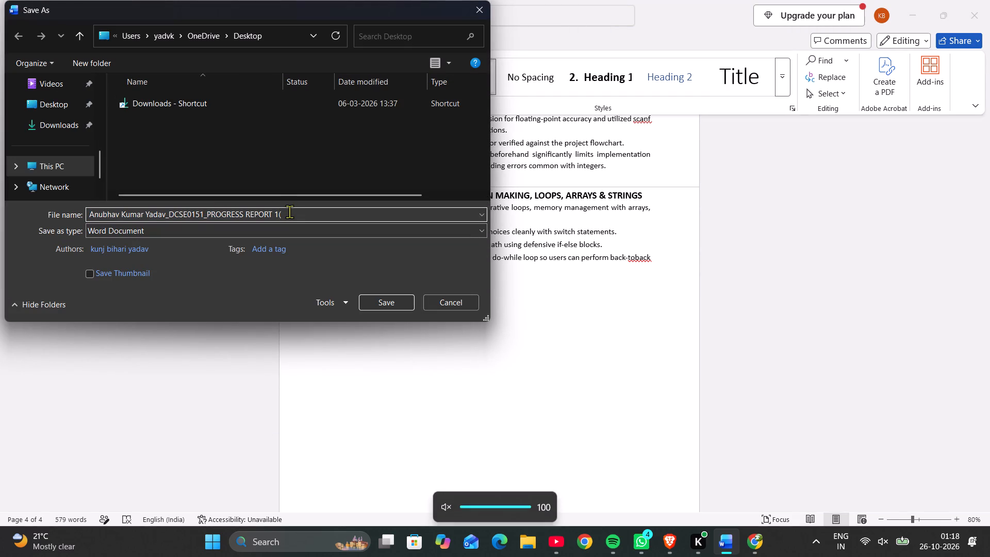
{"action": "key", "text": "shift+parenright"}
{"action": "key", "text": "BackSpace"}
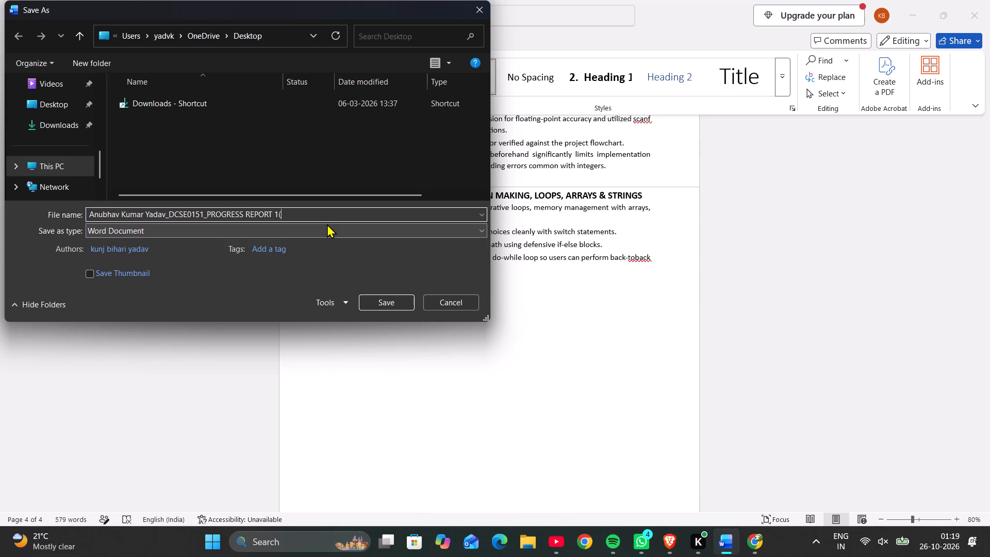
{"action": "key", "text": "BackSpace"}
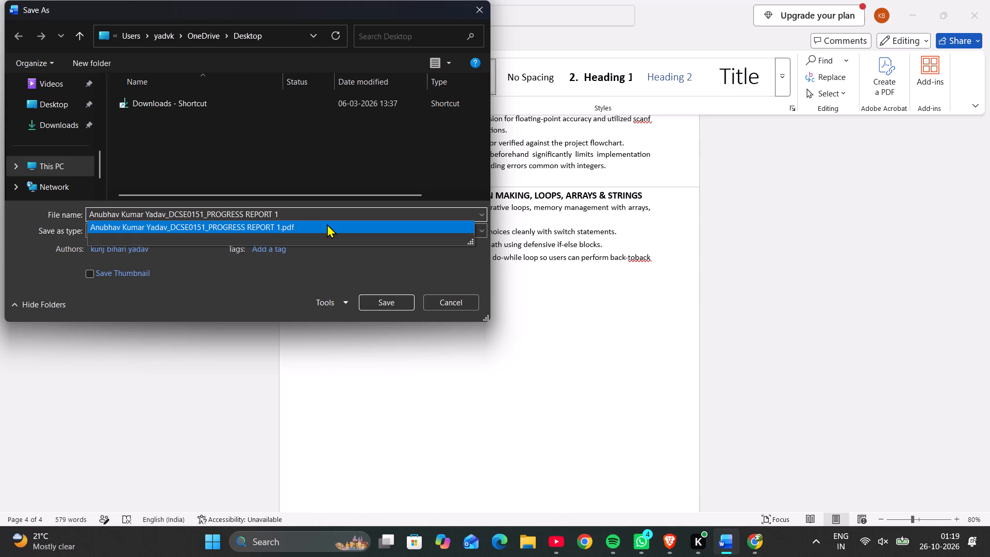
{"action": "type", "text": "(!"}
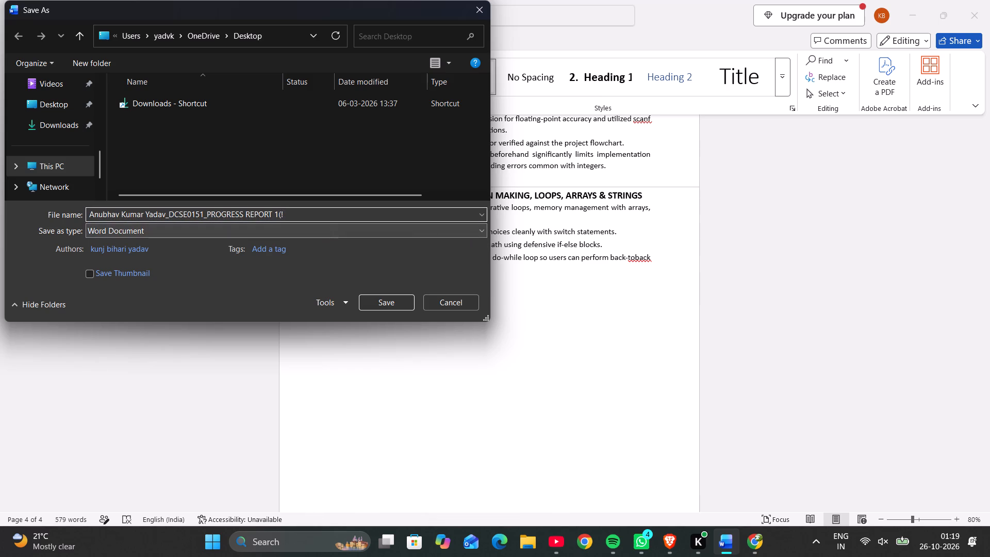
{"action": "key", "text": "shift+parenright"}
{"action": "key", "text": "BackSpace"}
{"action": "key", "text": "BackSpace"}
{"action": "type", "text": "1)"}
{"action": "left_click", "coordinate": [382, 300]}
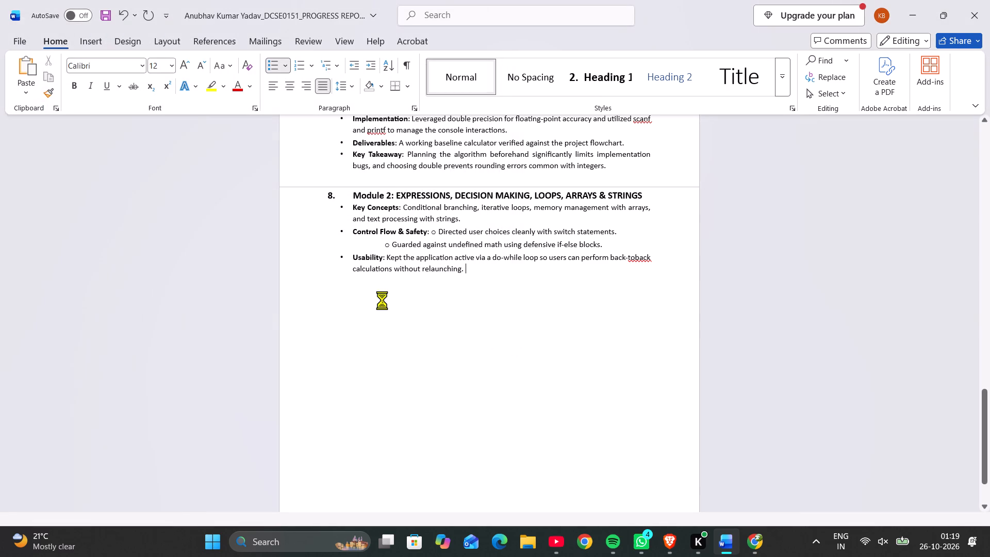
Minimize the Word report window to get back to the ZeroGPT page in Chrome.
{"action": "left_click", "coordinate": [920, 14]}
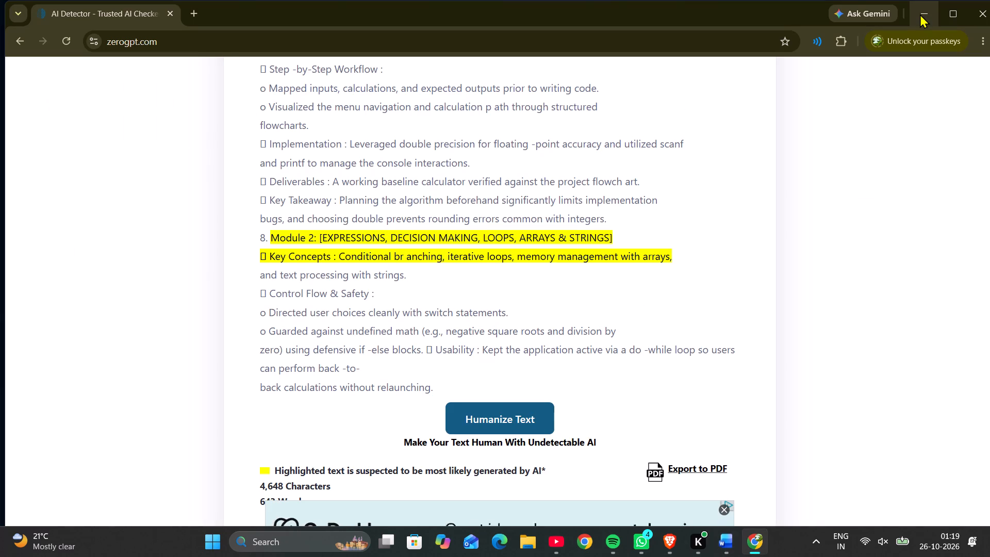
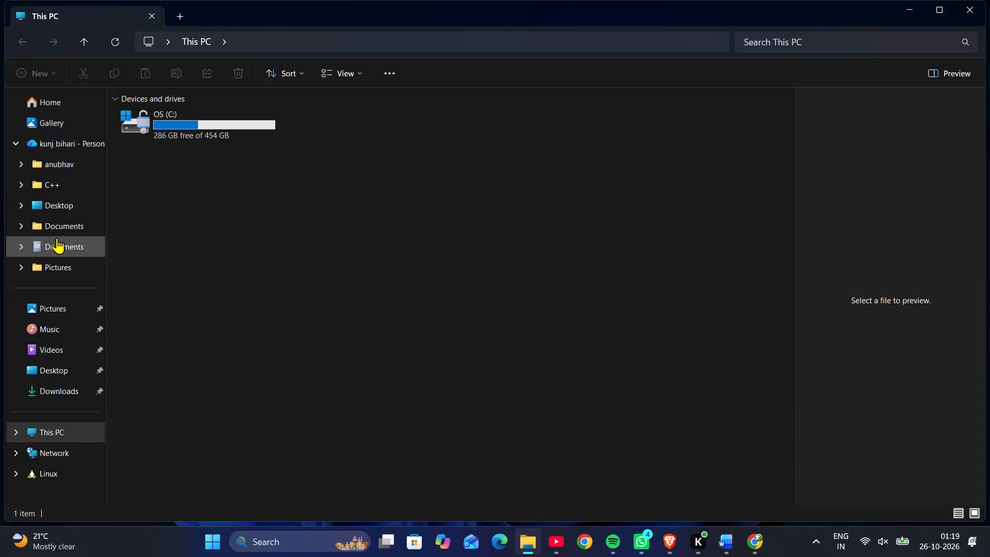
Delete the Scientific_Calculator_PBL_Progress_Report PDF from the OneDrive Desktop folder.
{"action": "left_click", "coordinate": [63, 215]}
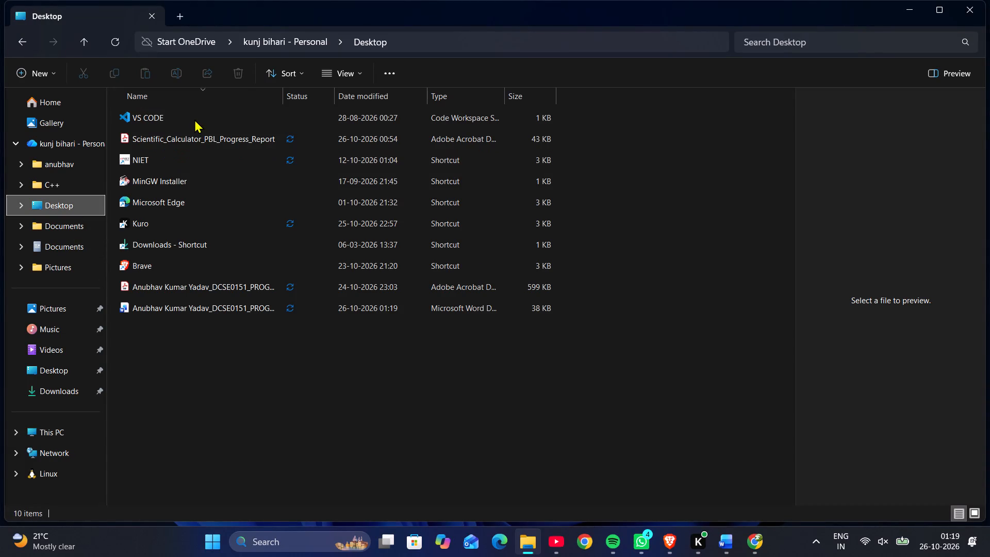
{"action": "left_click", "coordinate": [181, 137]}
{"action": "left_click", "coordinate": [232, 70]}
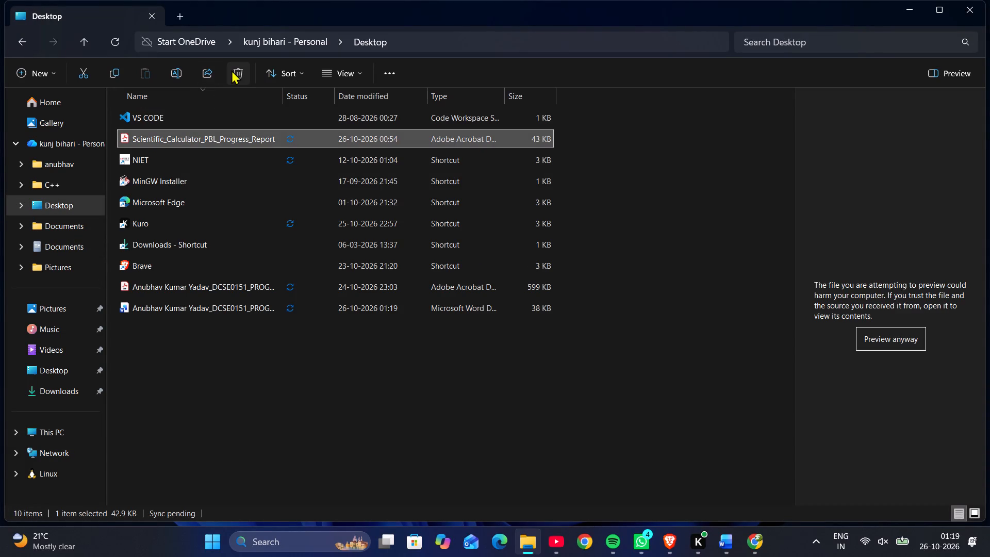
Look through the OneDrive root, both of its Documents folders and the anubhav folder for their files.
{"action": "left_click", "coordinate": [45, 218]}
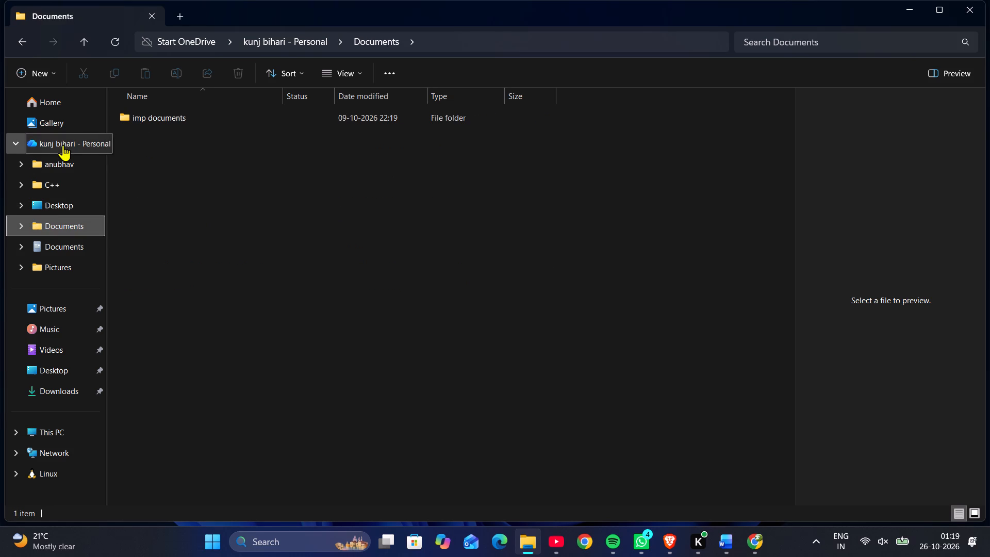
{"action": "left_click", "coordinate": [63, 145]}
{"action": "left_click", "coordinate": [154, 288]}
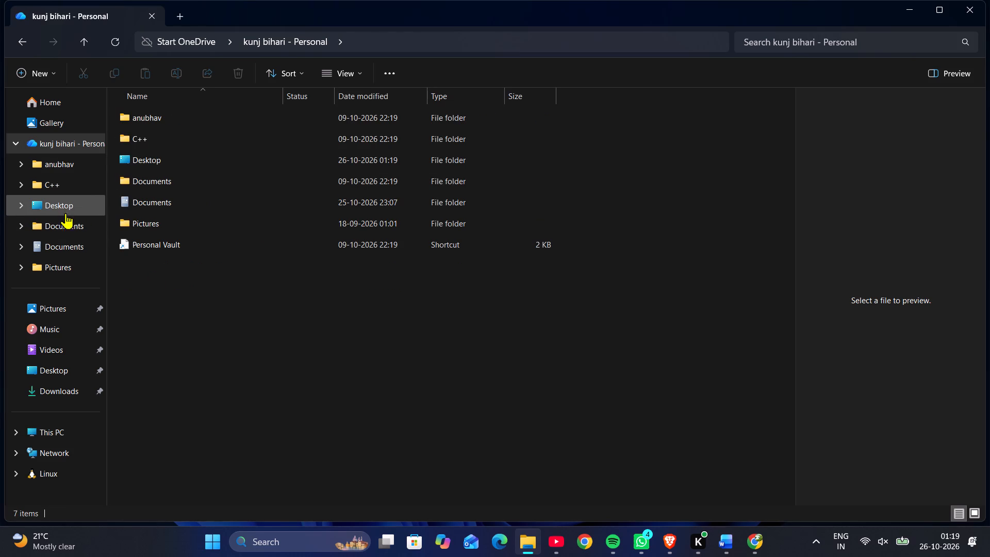
{"action": "left_click", "coordinate": [63, 247]}
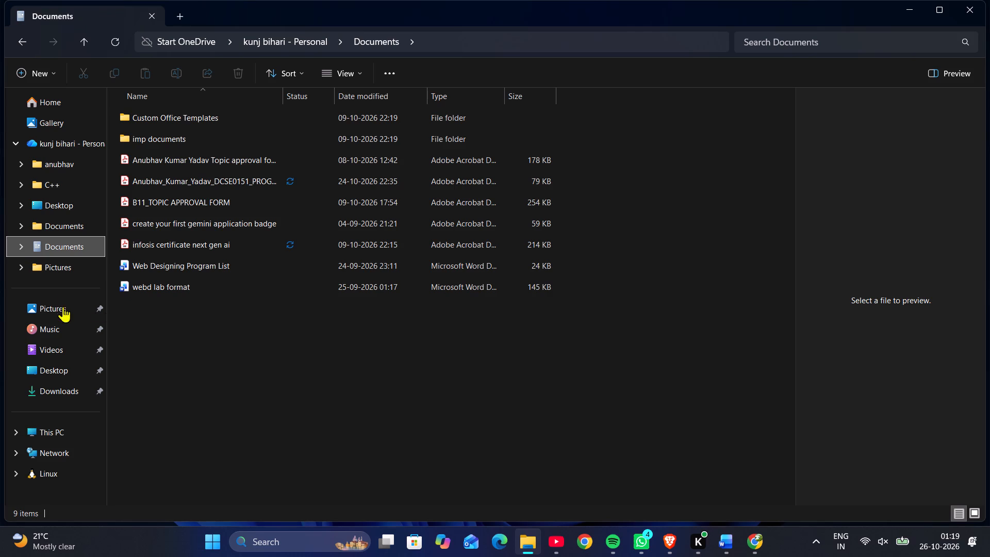
{"action": "left_click", "coordinate": [72, 228]}
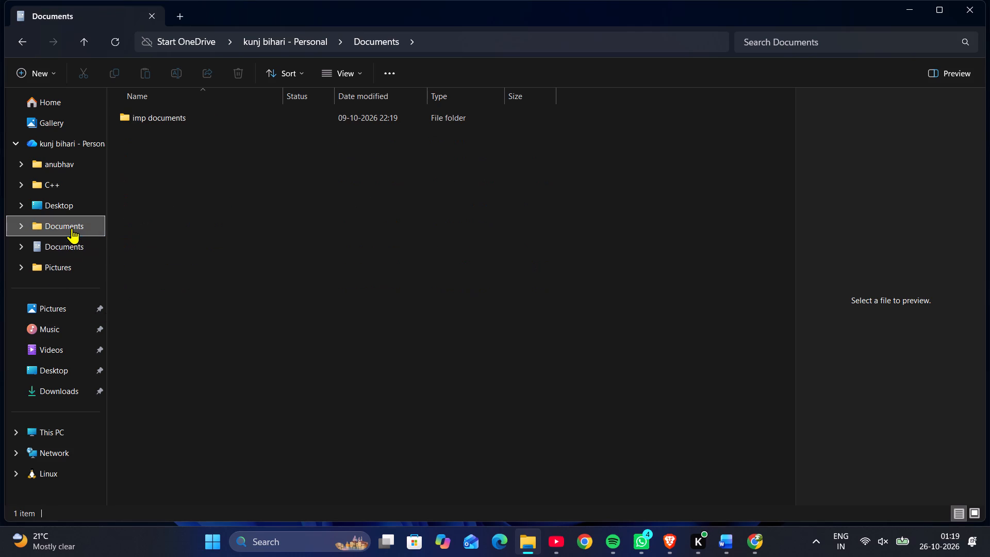
{"action": "left_click", "coordinate": [39, 159]}
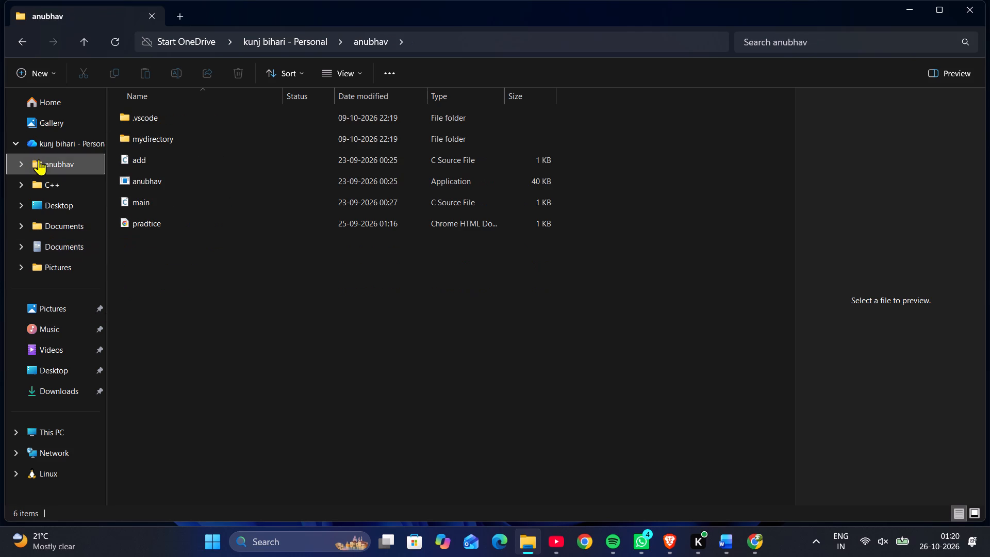
{"action": "left_click", "coordinate": [471, 409]}
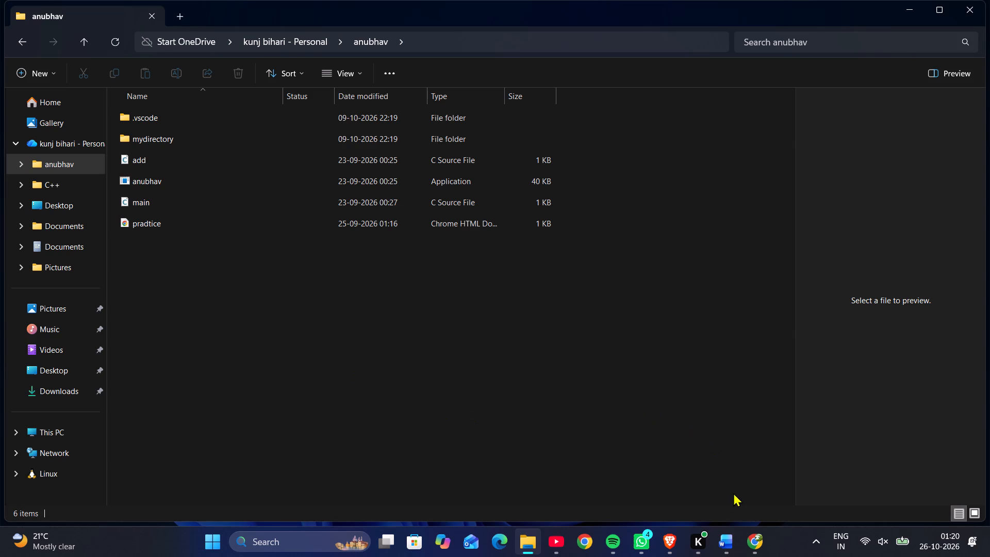
Switch to the progress report in Word, save it again, and minimize its window.
{"action": "left_click", "coordinate": [710, 451]}
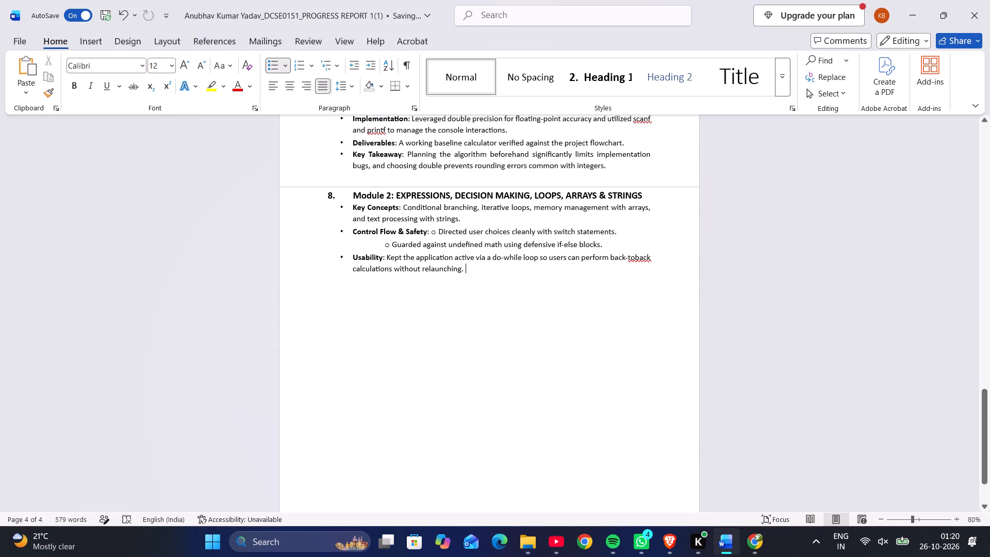
{"action": "left_click", "coordinate": [100, 17]}
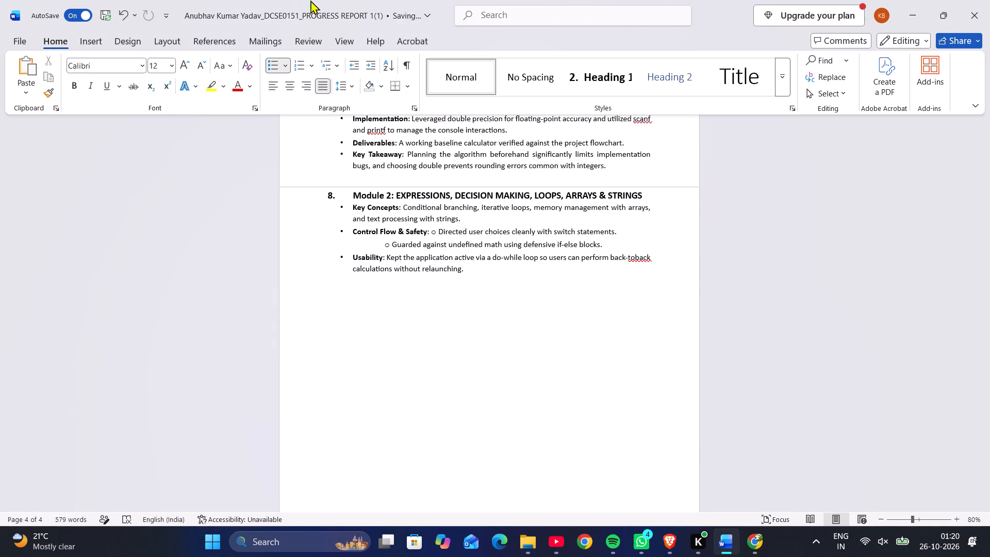
{"action": "left_click", "coordinate": [909, 19]}
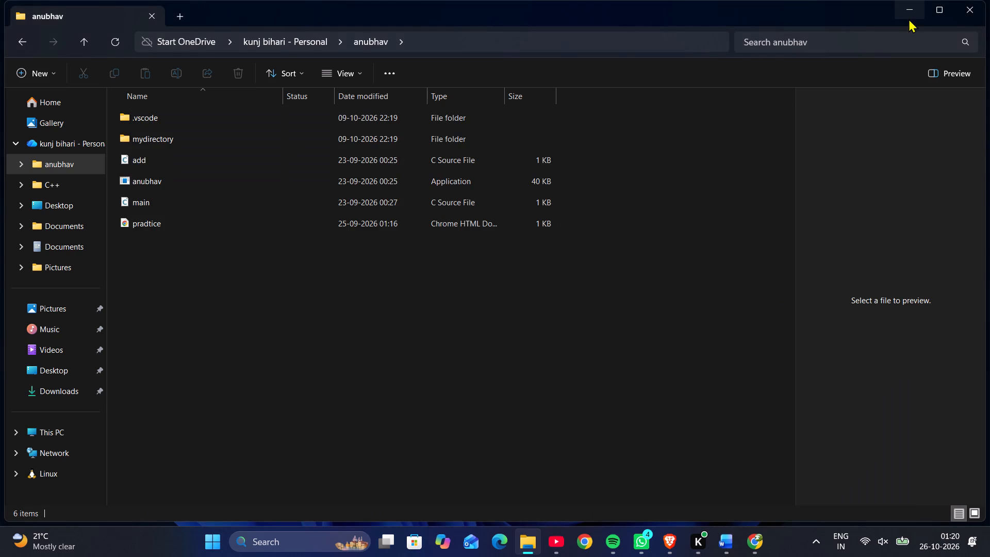
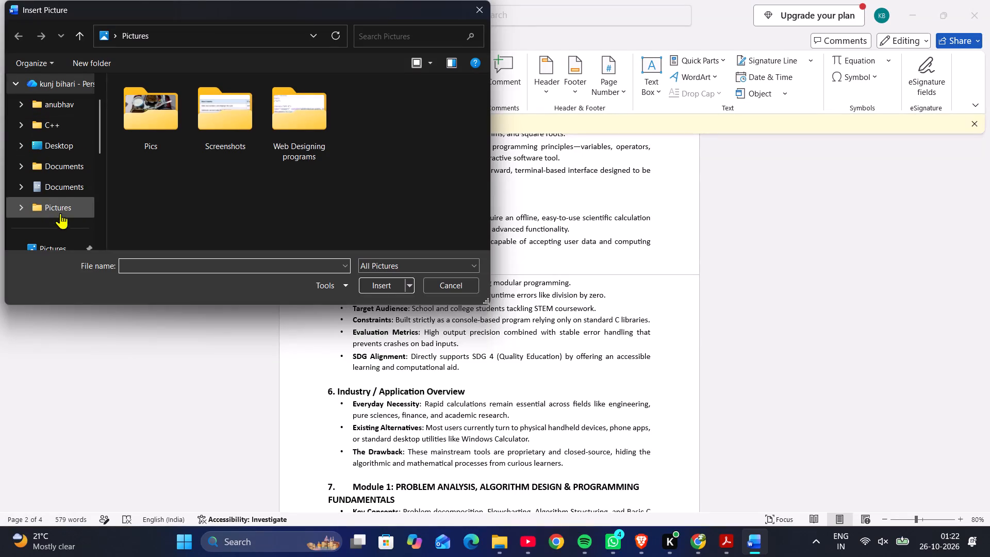
Look through the WhatsApp flowchart images in the Music folder while choosing a picture to insert.
{"action": "scroll", "coordinate": [58, 239], "scroll_direction": "down", "scroll_amount": 1}
{"action": "left_click", "coordinate": [63, 135]}
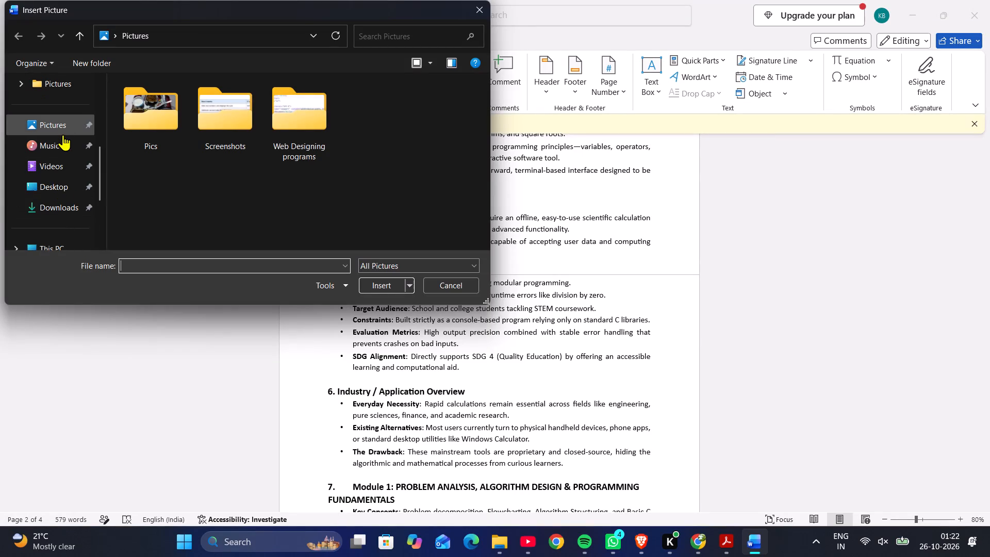
{"action": "left_click", "coordinate": [63, 142]}
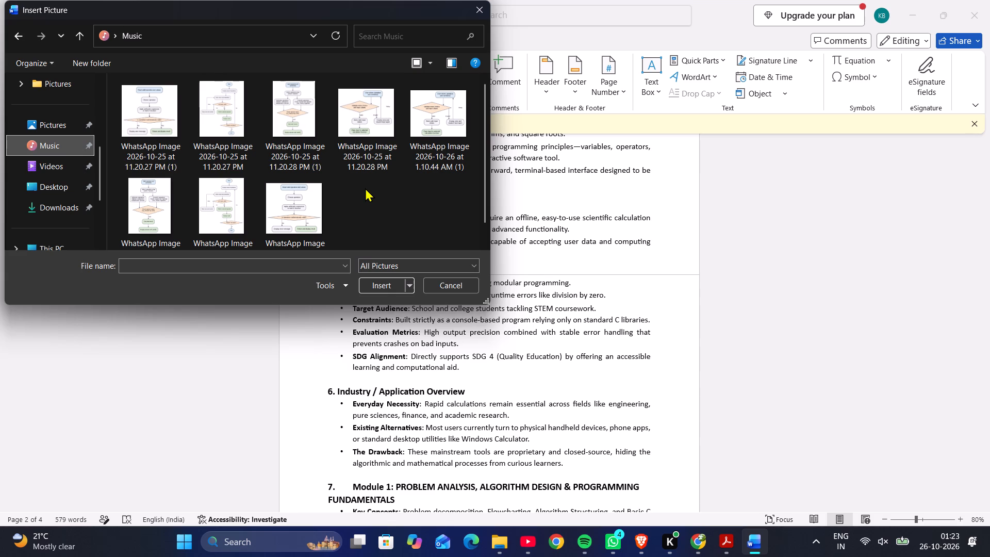
{"action": "scroll", "coordinate": [365, 188], "scroll_direction": "down", "scroll_amount": 1}
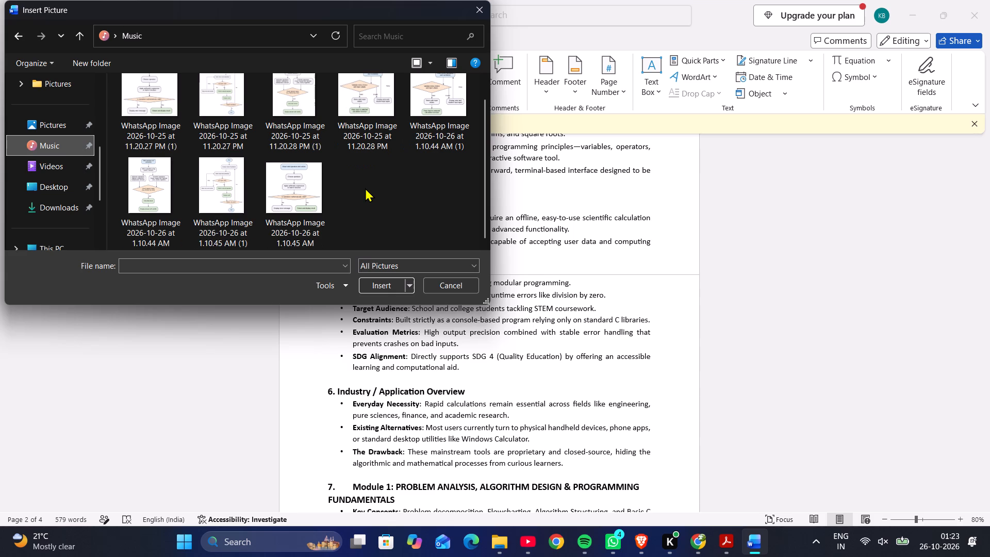
{"action": "scroll", "coordinate": [365, 188], "scroll_direction": "down", "scroll_amount": 1}
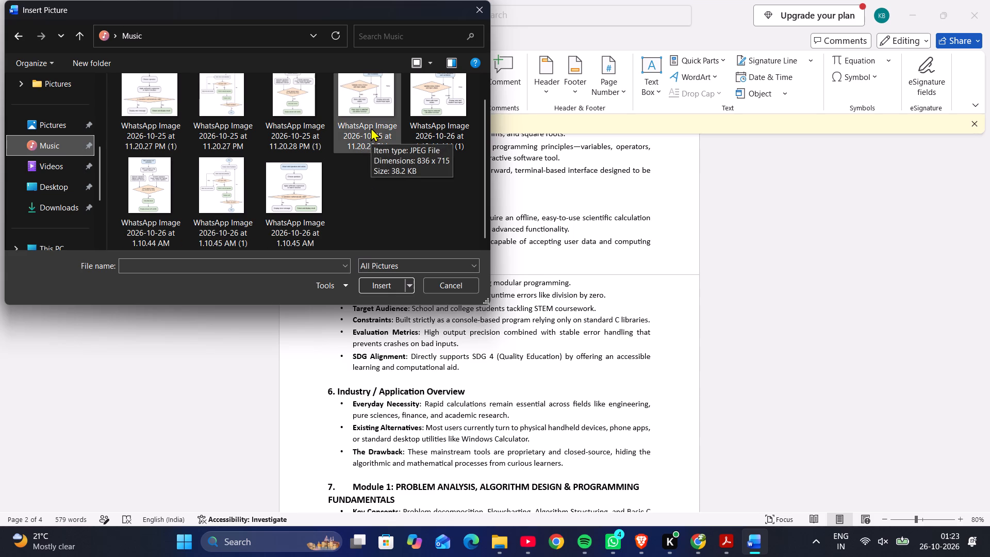
{"action": "left_click_drag", "start_coordinate": [371, 127], "coordinate": [362, 134]}
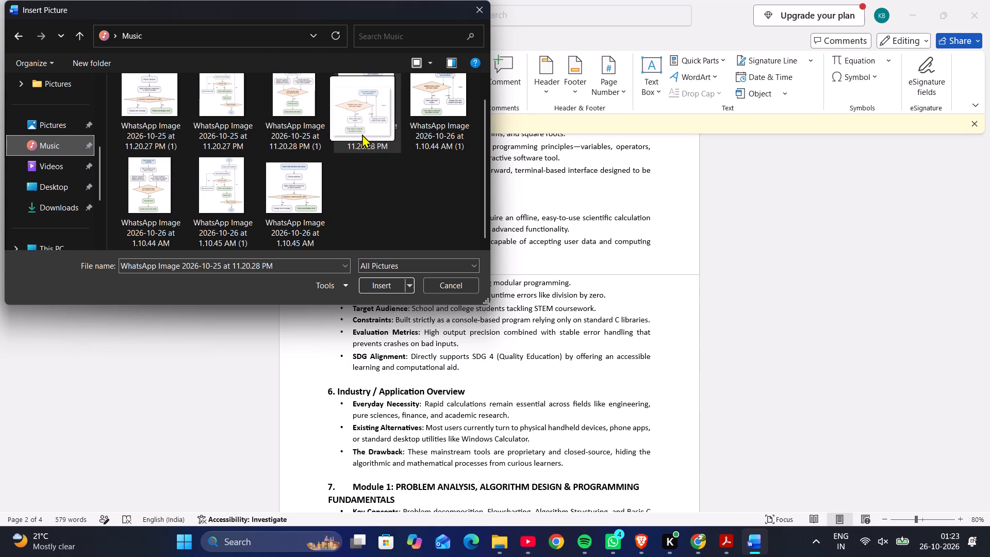
{"action": "left_click_drag", "start_coordinate": [396, 162], "coordinate": [251, 91]}
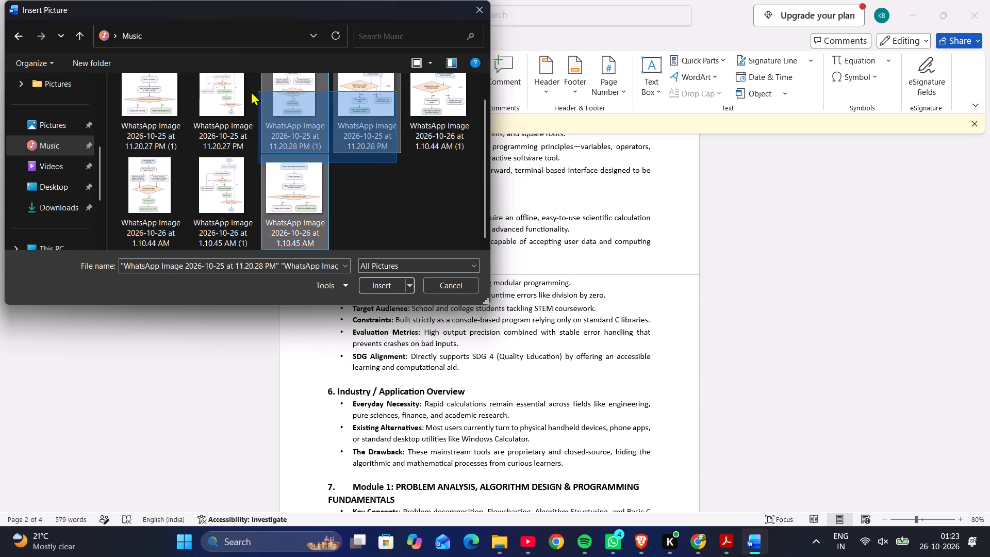
{"action": "left_click_drag", "start_coordinate": [251, 91], "coordinate": [375, 103]}
{"action": "scroll", "coordinate": [381, 210], "scroll_direction": "up", "scroll_amount": 1}
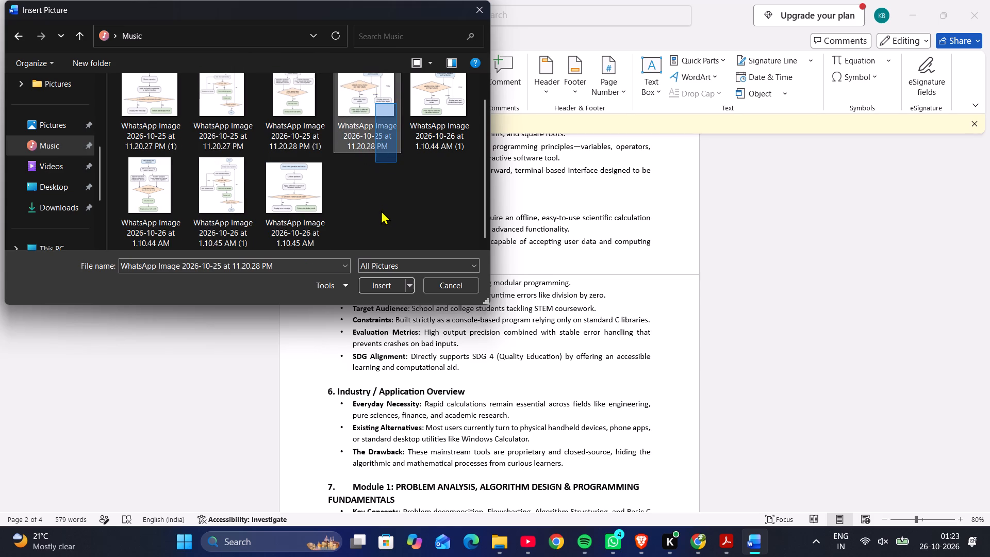
{"action": "scroll", "coordinate": [381, 210], "scroll_direction": "up", "scroll_amount": 1}
{"action": "left_click", "coordinate": [370, 203]}
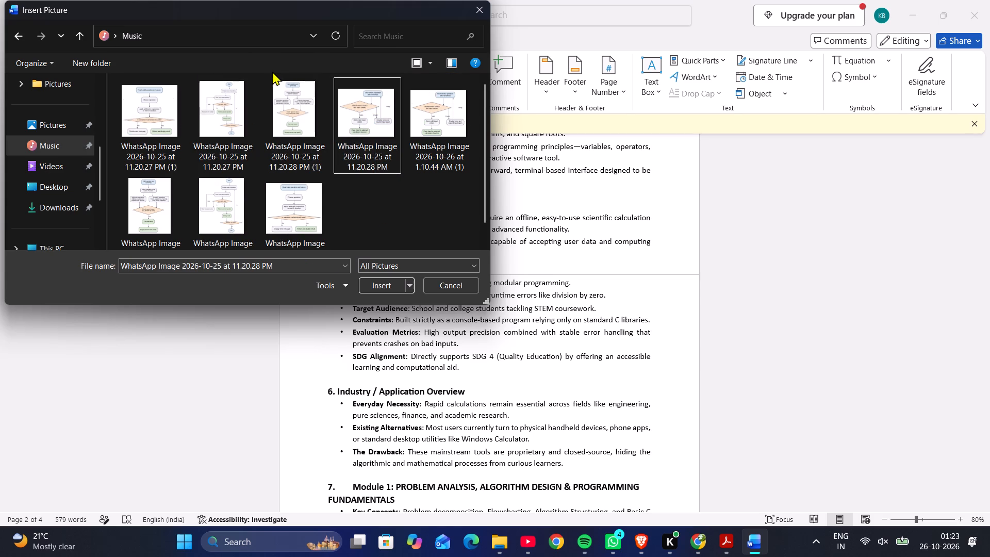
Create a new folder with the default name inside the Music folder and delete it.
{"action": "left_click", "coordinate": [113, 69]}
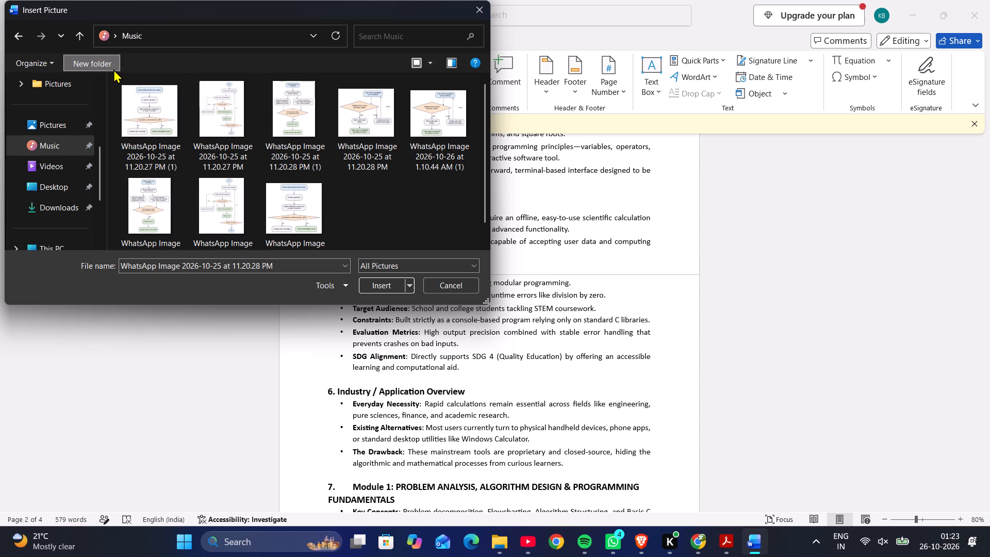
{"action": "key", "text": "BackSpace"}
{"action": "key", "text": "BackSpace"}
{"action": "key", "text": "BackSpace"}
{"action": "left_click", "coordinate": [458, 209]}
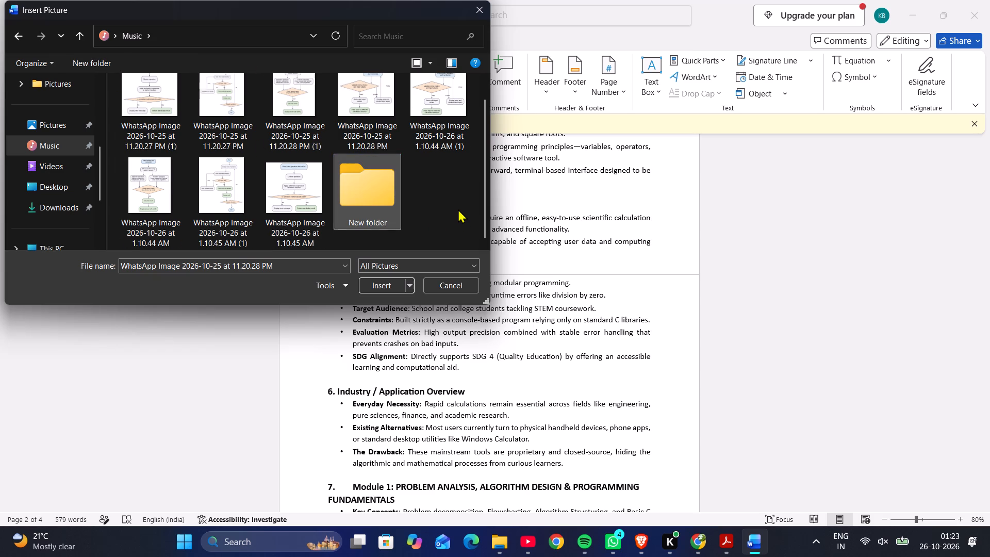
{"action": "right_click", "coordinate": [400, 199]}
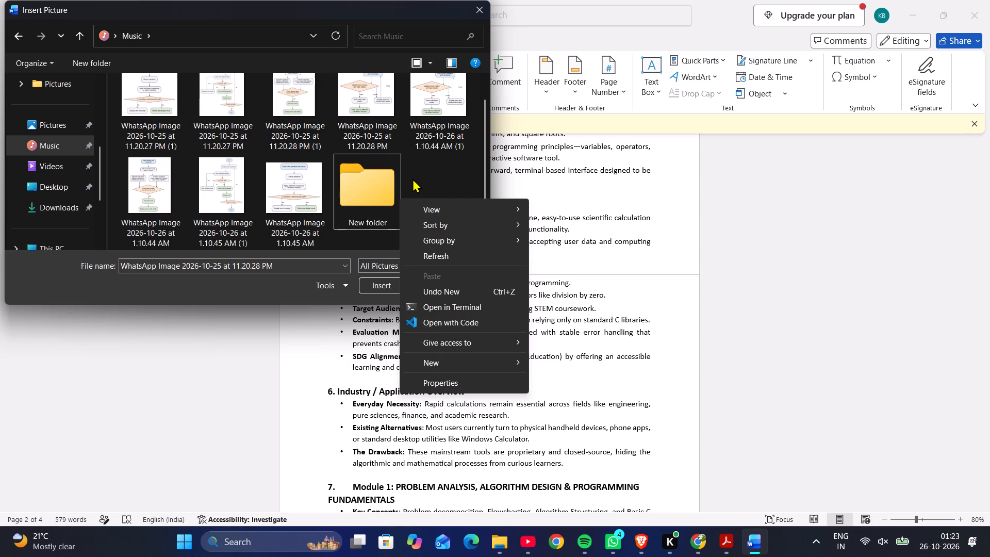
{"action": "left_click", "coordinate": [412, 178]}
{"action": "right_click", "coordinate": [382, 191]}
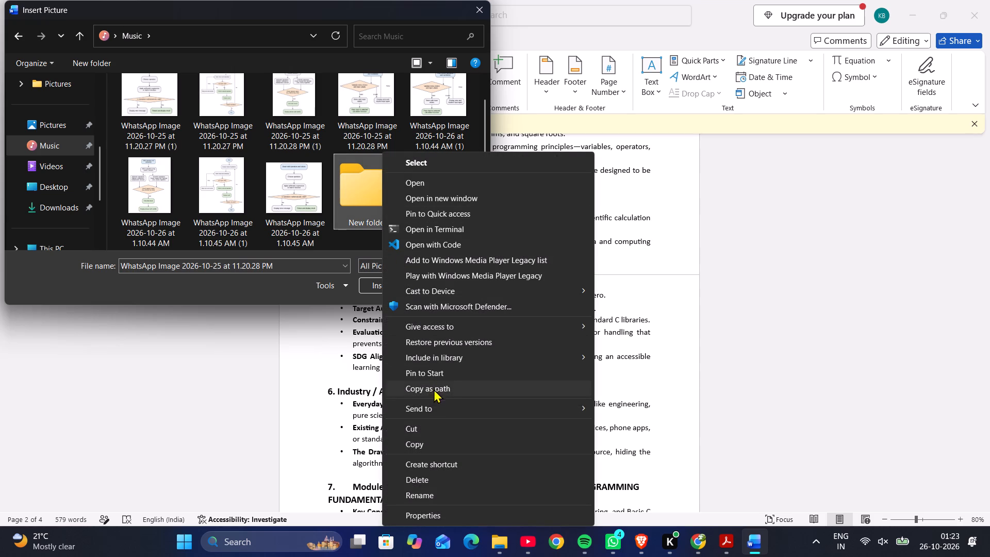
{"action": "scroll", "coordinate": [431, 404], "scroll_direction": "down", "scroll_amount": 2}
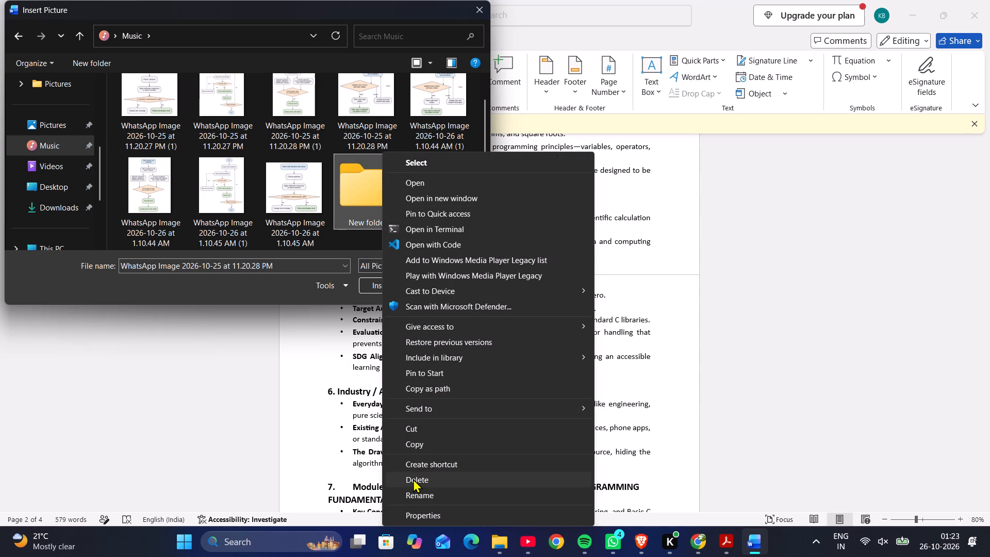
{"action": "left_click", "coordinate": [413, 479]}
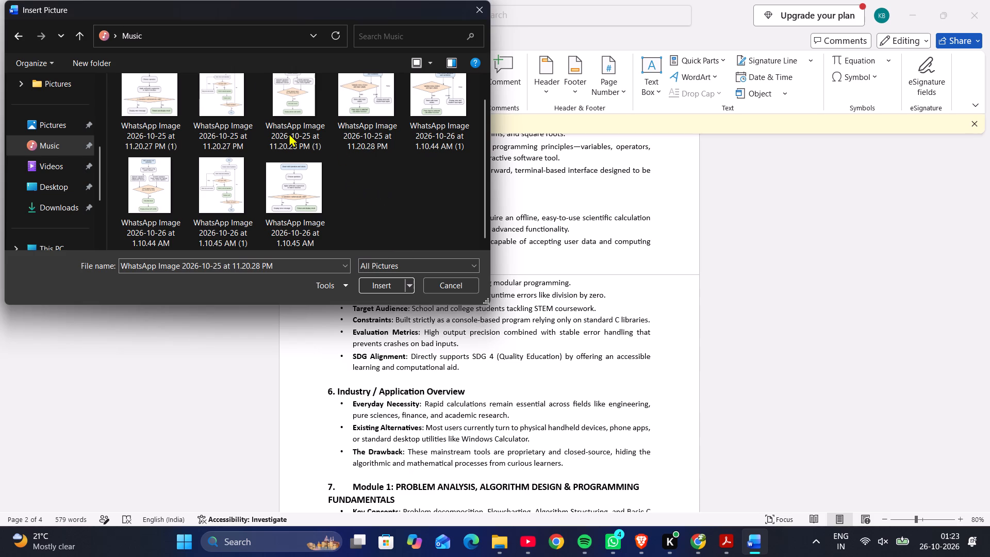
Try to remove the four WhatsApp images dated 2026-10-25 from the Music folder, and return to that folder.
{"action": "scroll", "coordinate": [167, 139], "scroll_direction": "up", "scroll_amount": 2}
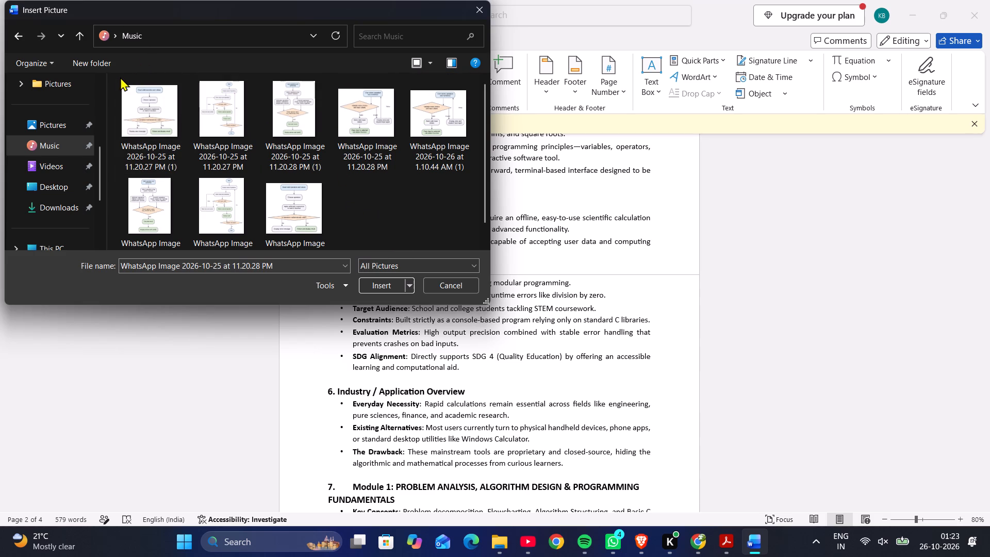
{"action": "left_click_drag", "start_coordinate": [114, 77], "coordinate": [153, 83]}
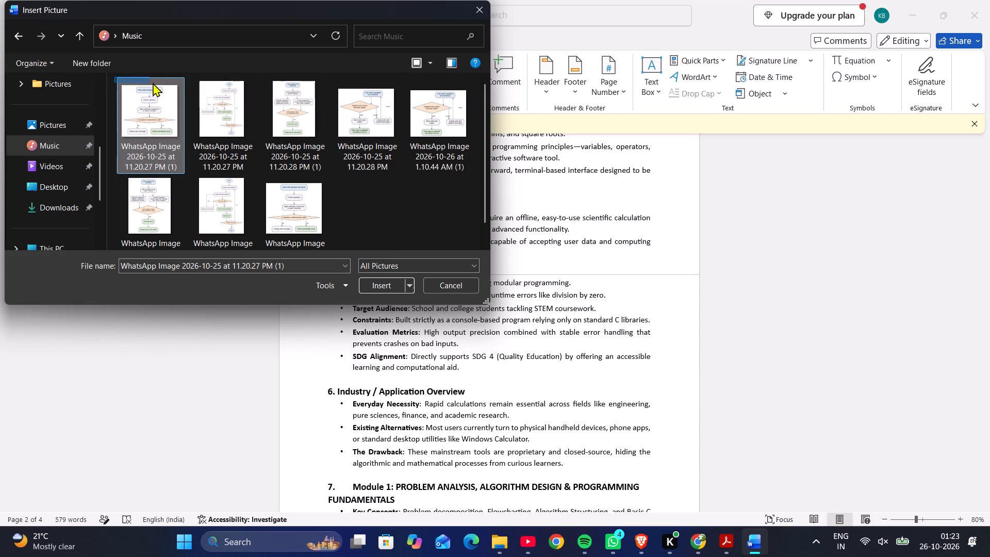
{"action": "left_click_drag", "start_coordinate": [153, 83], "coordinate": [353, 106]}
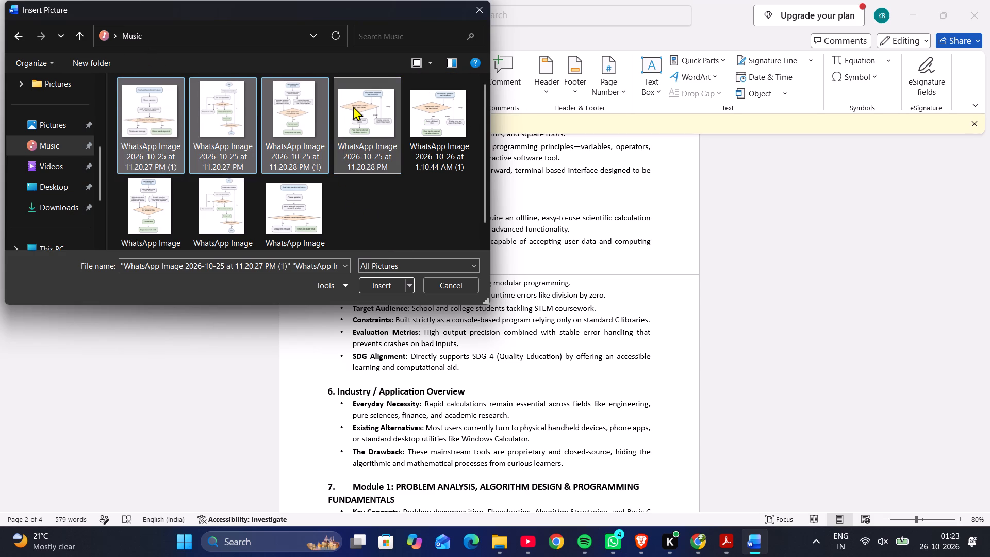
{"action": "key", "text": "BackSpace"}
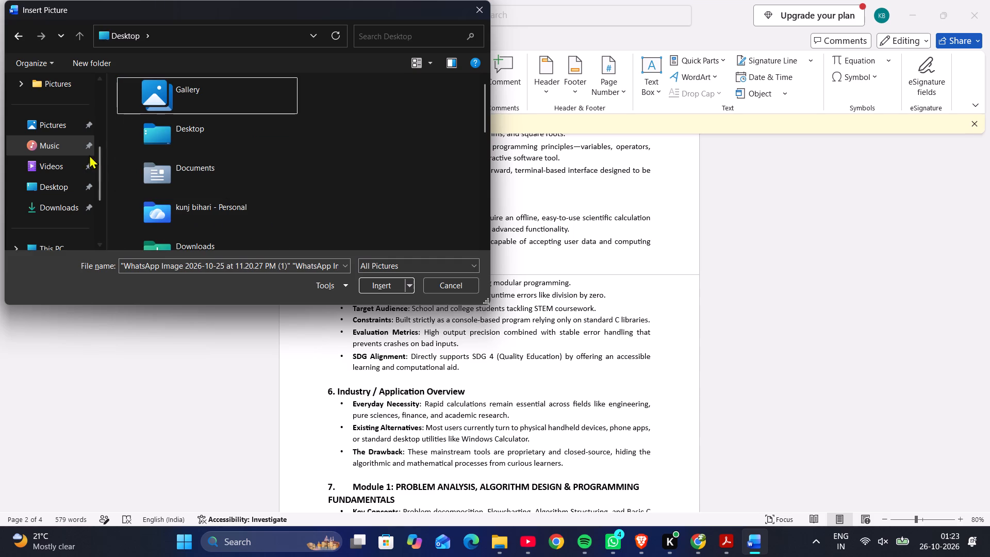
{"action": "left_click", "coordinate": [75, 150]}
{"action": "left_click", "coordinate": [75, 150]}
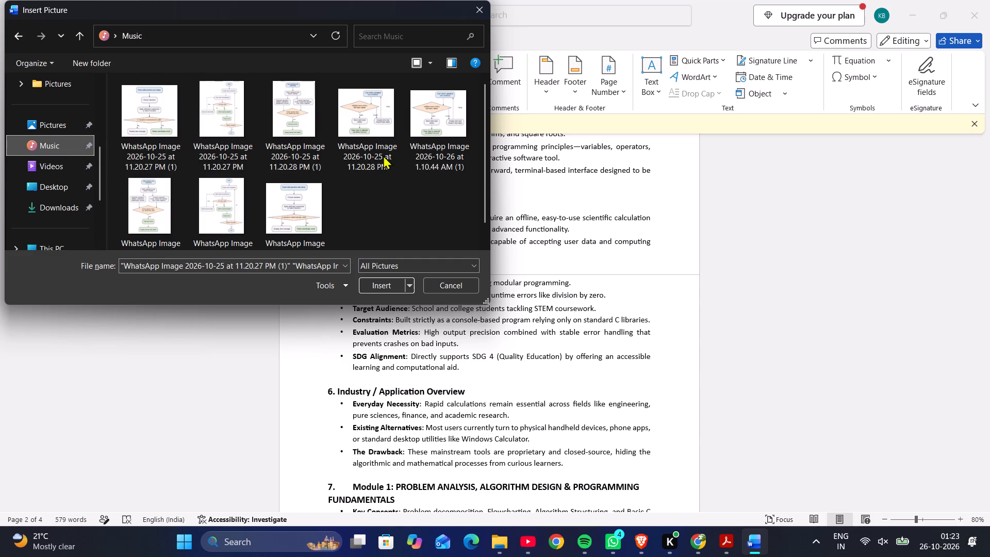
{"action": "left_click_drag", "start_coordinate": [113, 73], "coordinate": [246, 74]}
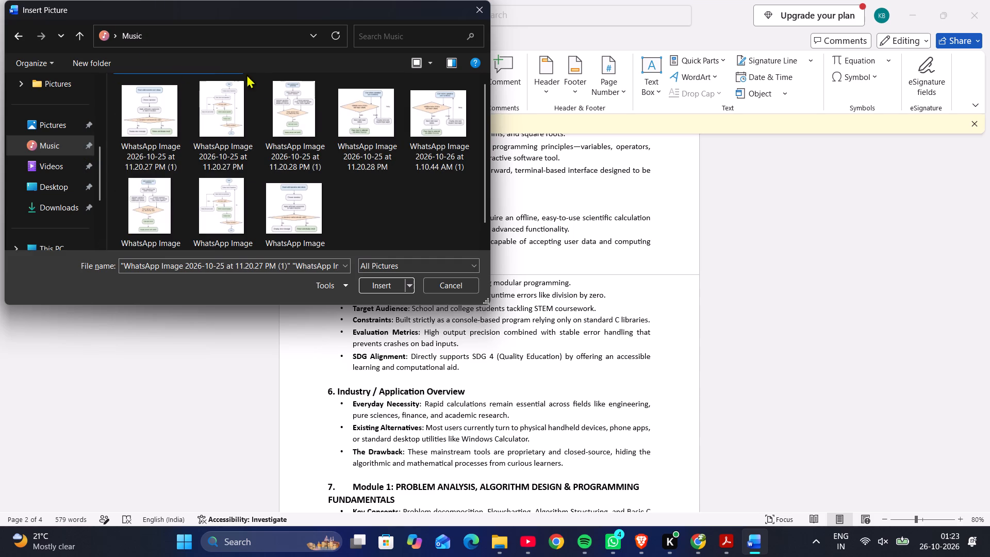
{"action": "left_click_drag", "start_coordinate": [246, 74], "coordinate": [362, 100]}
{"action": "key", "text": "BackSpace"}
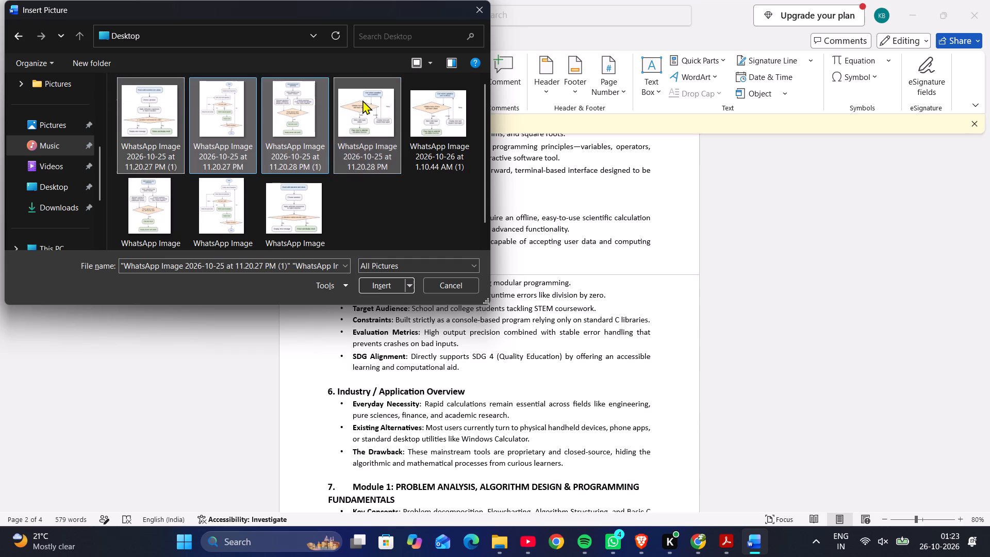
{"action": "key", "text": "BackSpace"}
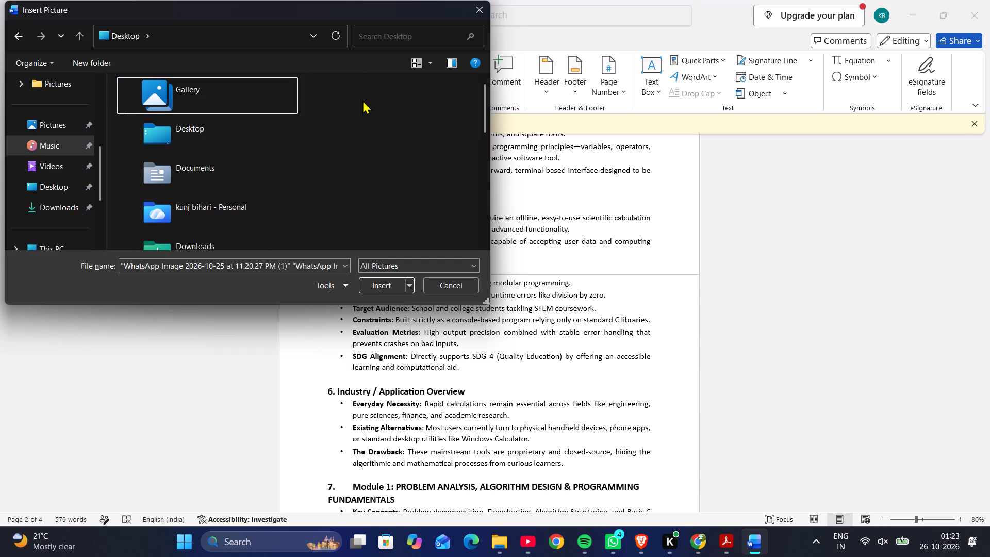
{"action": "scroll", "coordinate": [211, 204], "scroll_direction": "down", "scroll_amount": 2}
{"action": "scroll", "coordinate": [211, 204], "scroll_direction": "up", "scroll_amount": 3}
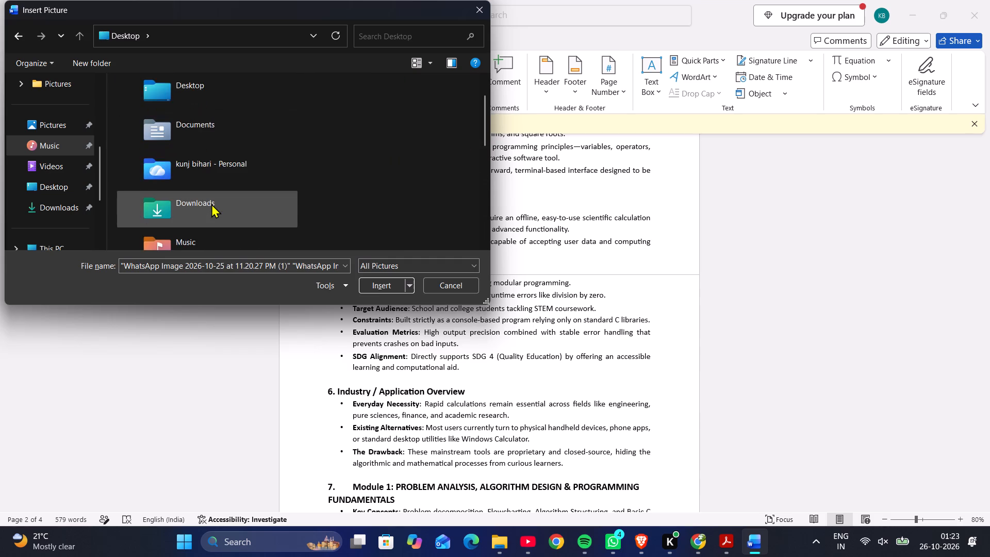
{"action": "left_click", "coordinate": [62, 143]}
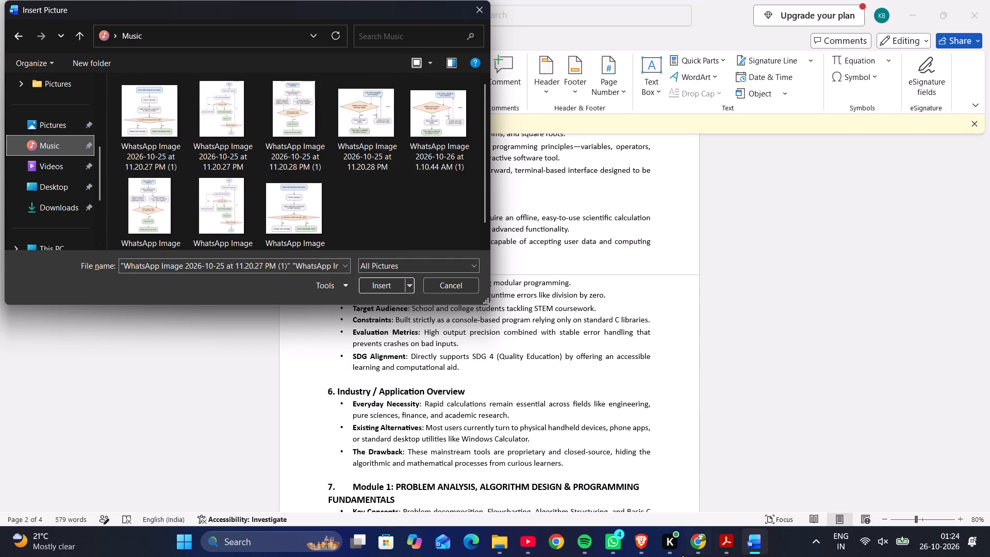
Delete the four WhatsApp images dated 2026-10-25 from the Music folder, using File Explorer.
{"action": "left_click", "coordinate": [504, 479]}
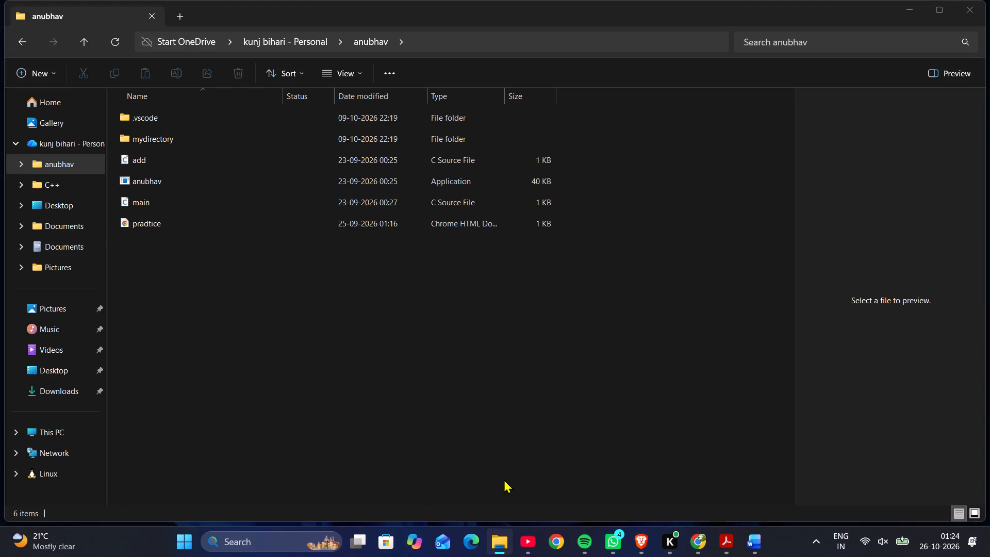
{"action": "left_click", "coordinate": [63, 331]}
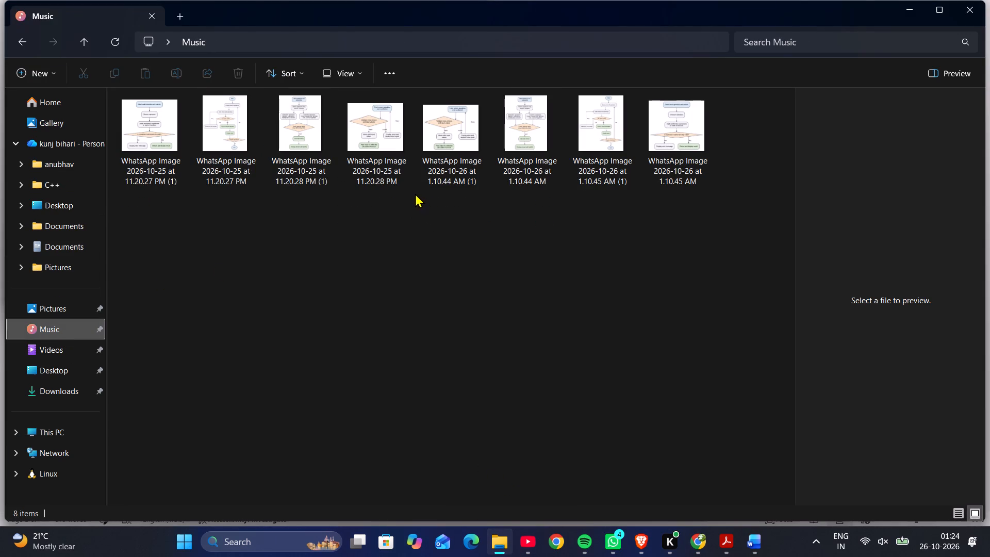
{"action": "left_click_drag", "start_coordinate": [414, 193], "coordinate": [166, 168]}
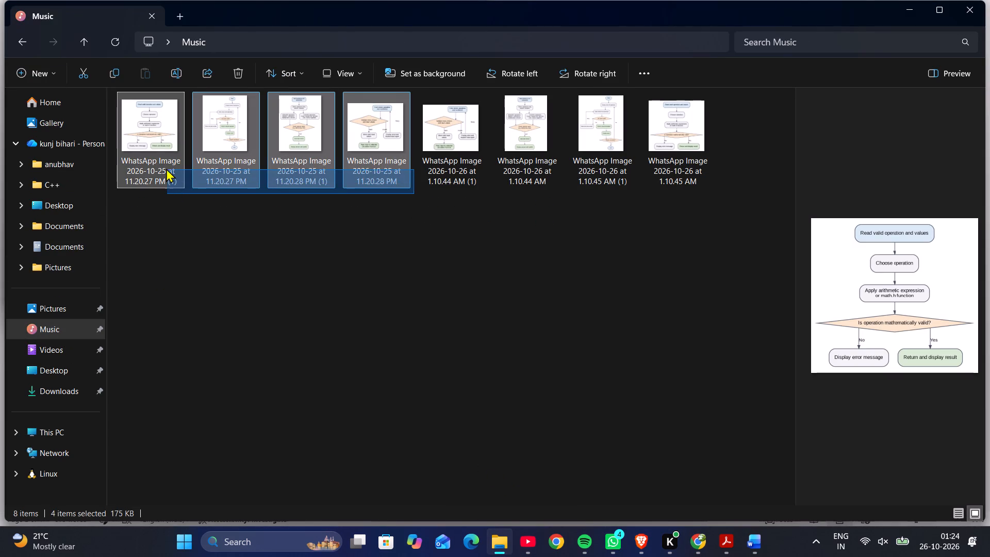
{"action": "left_click_drag", "start_coordinate": [166, 168], "coordinate": [162, 168]}
{"action": "key", "text": "BackSpace"}
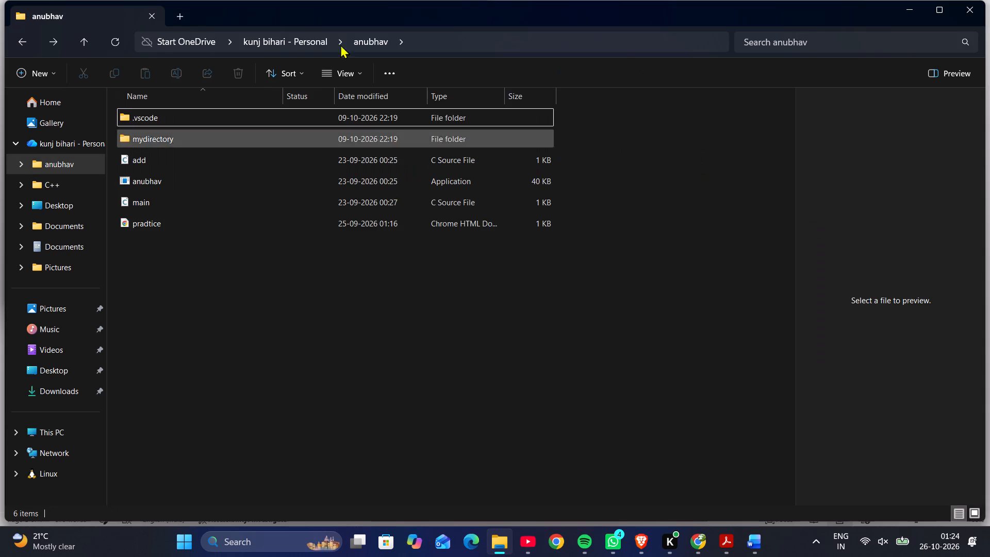
{"action": "left_click", "coordinate": [29, 333]}
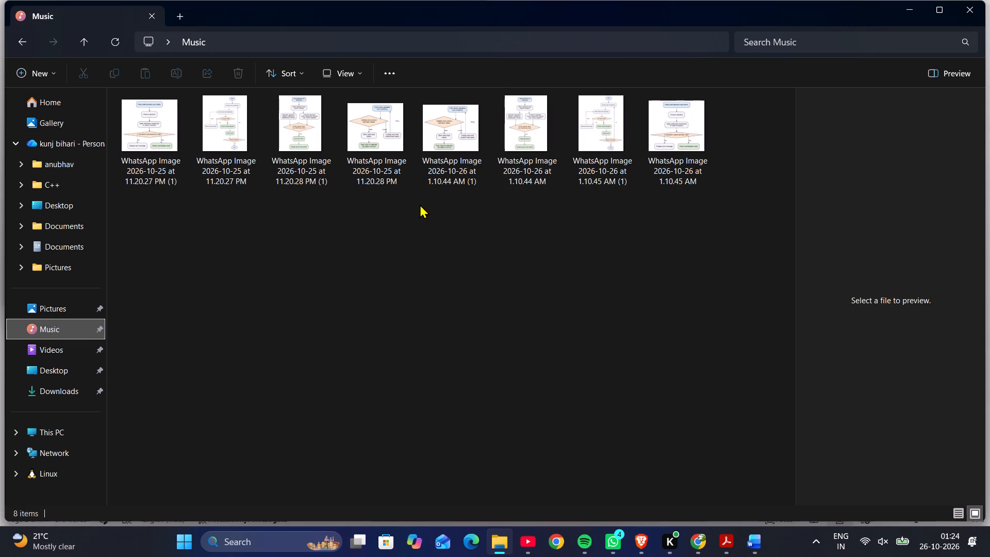
{"action": "left_click_drag", "start_coordinate": [404, 197], "coordinate": [190, 175]}
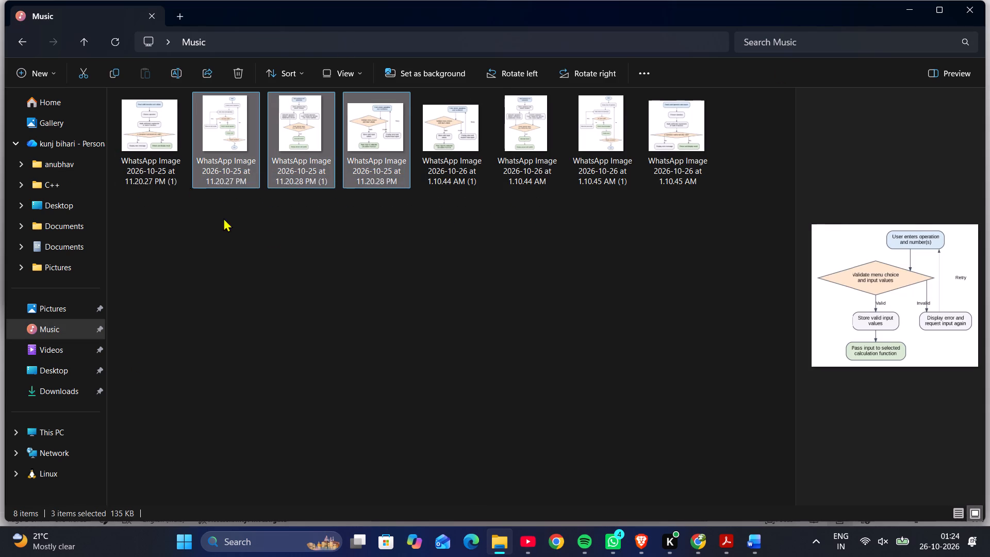
{"action": "left_click", "coordinate": [387, 225]}
{"action": "left_click_drag", "start_coordinate": [404, 205], "coordinate": [214, 181]}
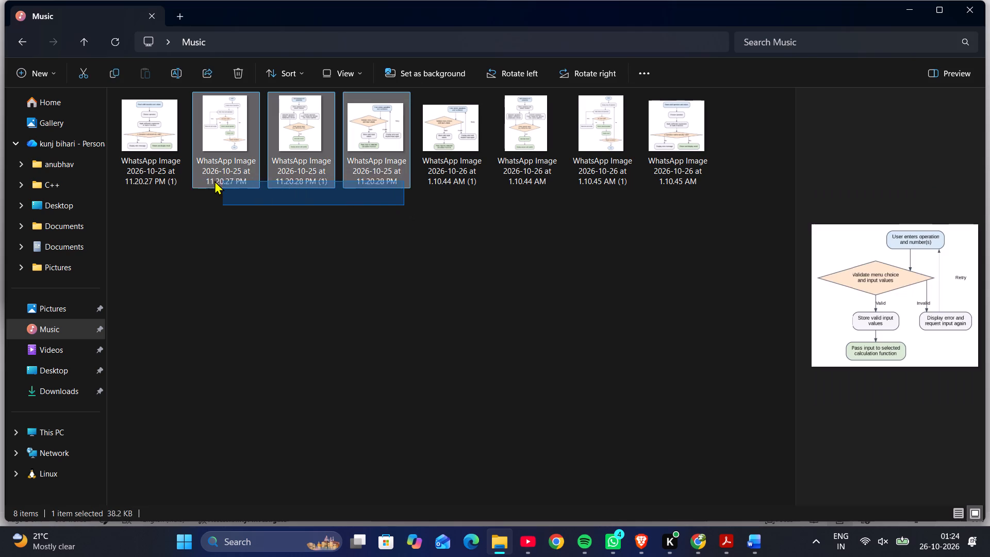
{"action": "left_click_drag", "start_coordinate": [214, 181], "coordinate": [161, 186]}
{"action": "left_click", "coordinate": [422, 211]}
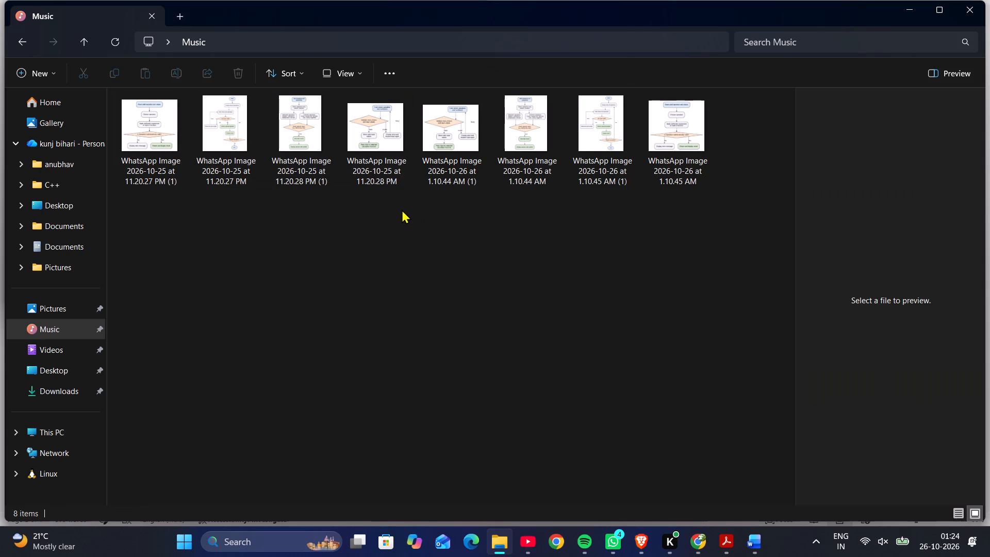
{"action": "left_click_drag", "start_coordinate": [401, 209], "coordinate": [142, 166]}
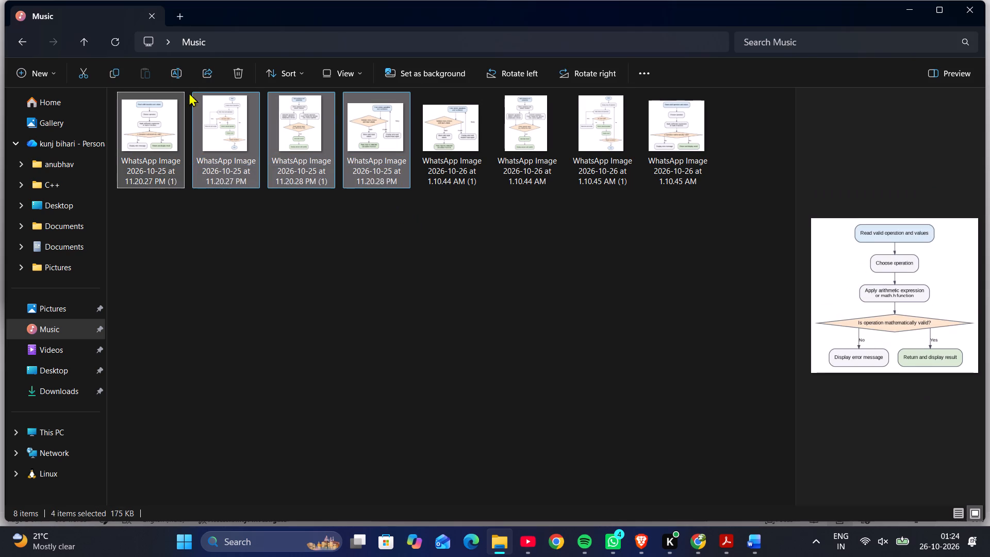
{"action": "left_click", "coordinate": [238, 75]}
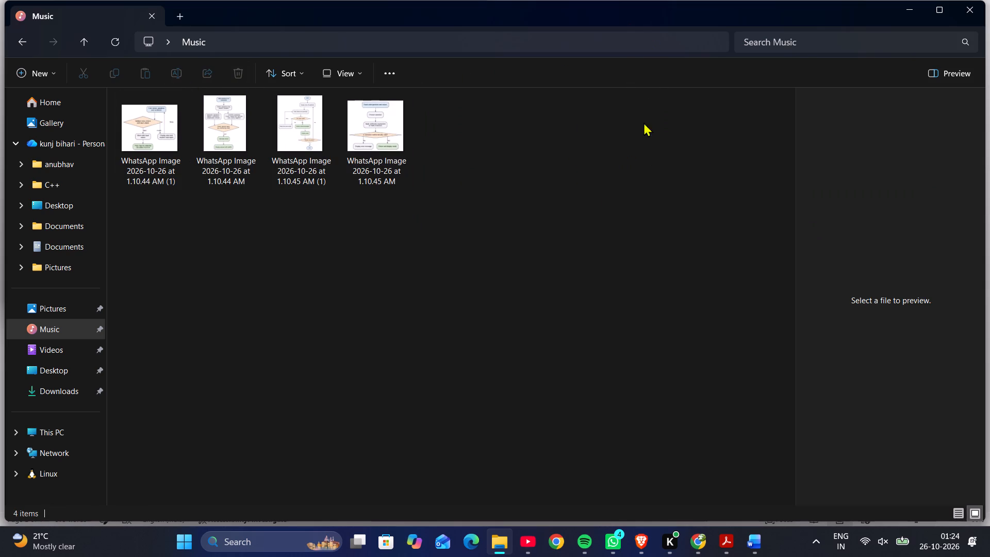
{"action": "left_click", "coordinate": [526, 245]}
Return to the progress report in Word and cancel the pending picture insertion.
{"action": "left_click", "coordinate": [740, 495]}
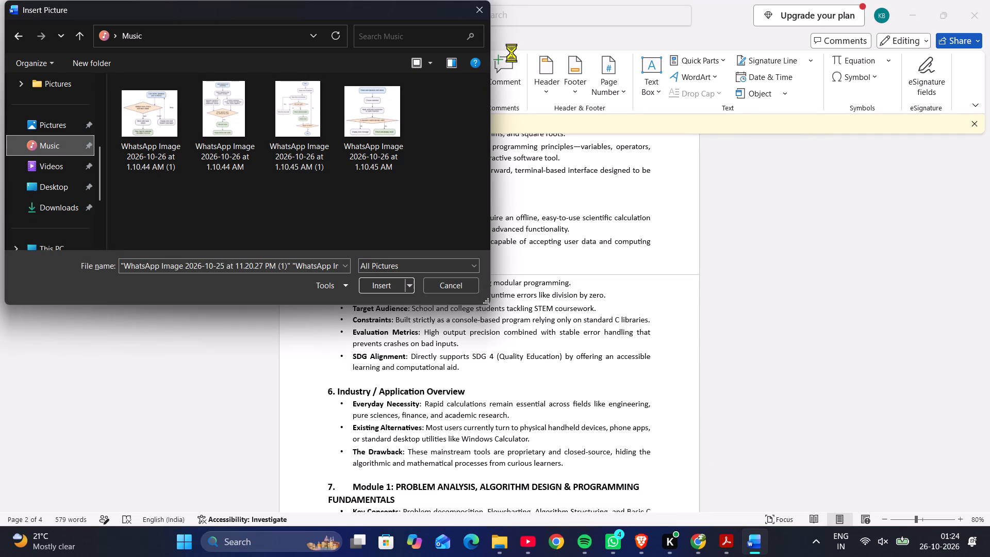
{"action": "left_click", "coordinate": [476, 4]}
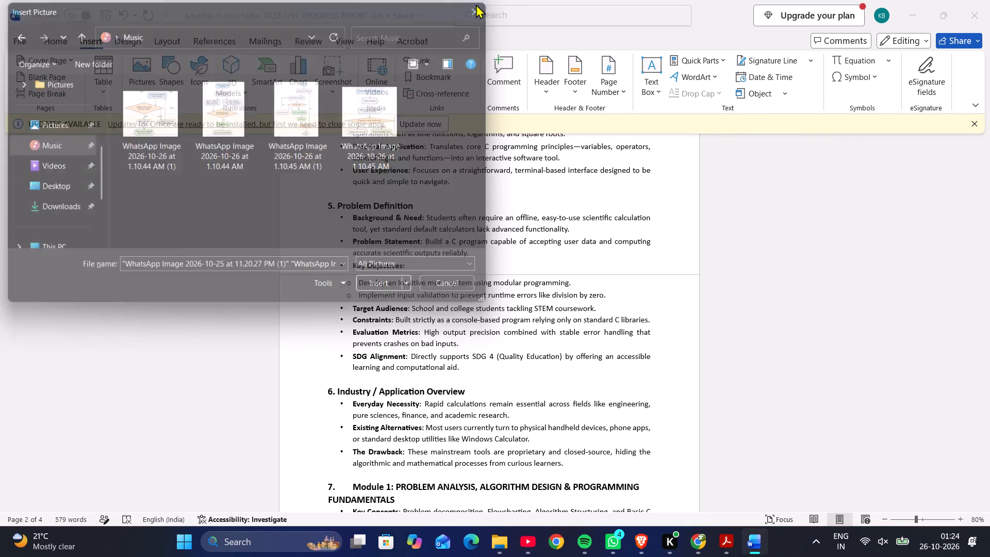
Add a new bullet reading "Data Flow Diagram" after the Key Takeaway bullet at the end of Module 1.
{"action": "scroll", "coordinate": [426, 349], "scroll_direction": "down", "scroll_amount": 1}
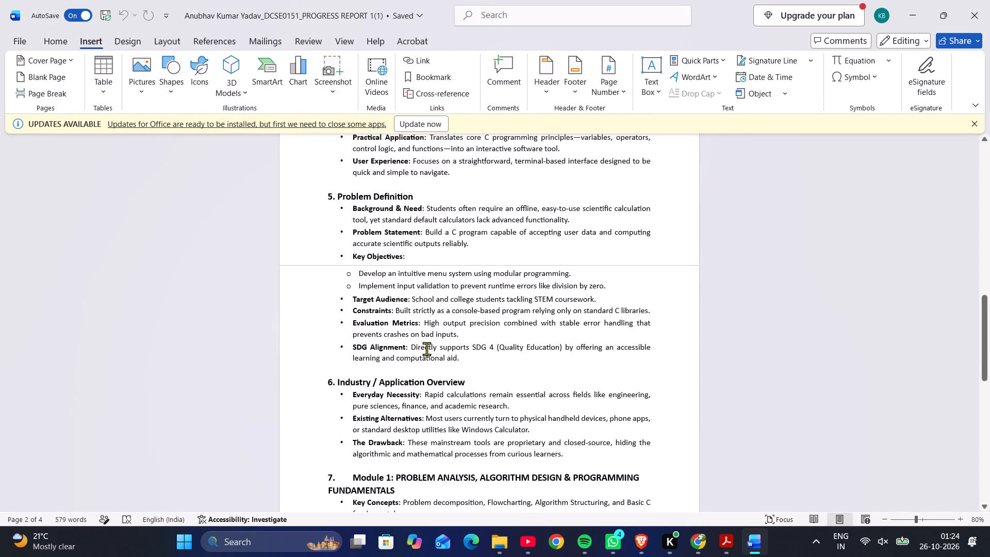
{"action": "scroll", "coordinate": [426, 349], "scroll_direction": "down", "scroll_amount": 3}
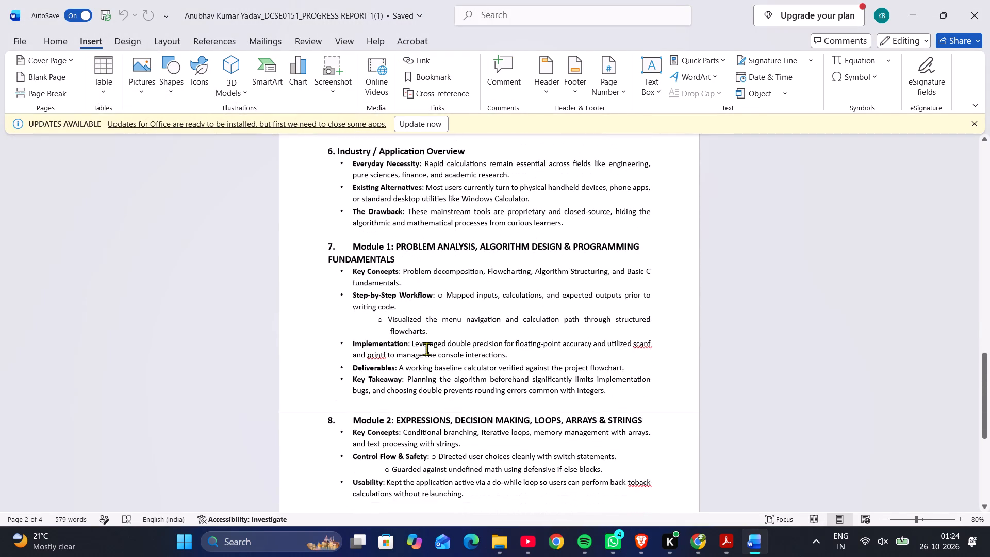
{"action": "scroll", "coordinate": [426, 349], "scroll_direction": "down", "scroll_amount": 1}
{"action": "left_click", "coordinate": [616, 367]}
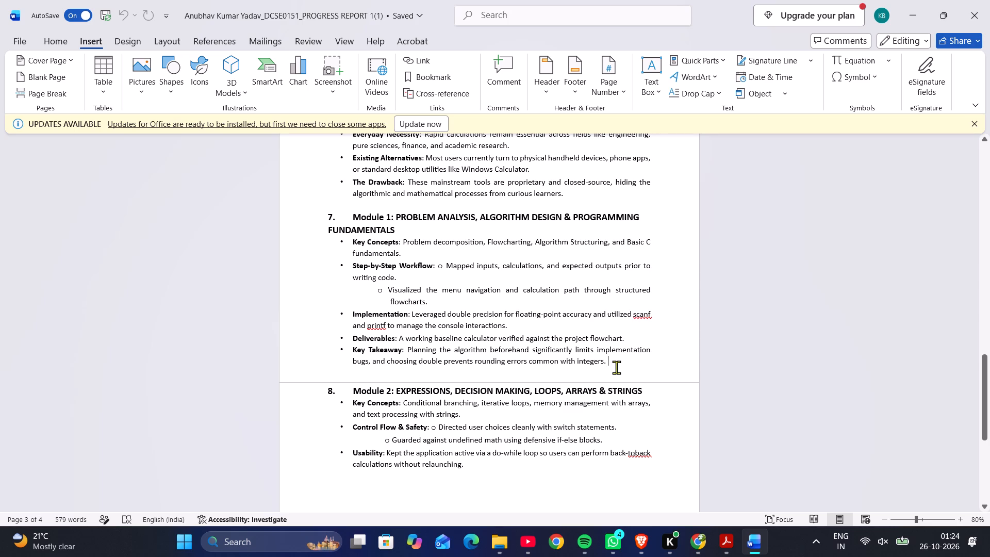
{"action": "key", "text": "Return"}
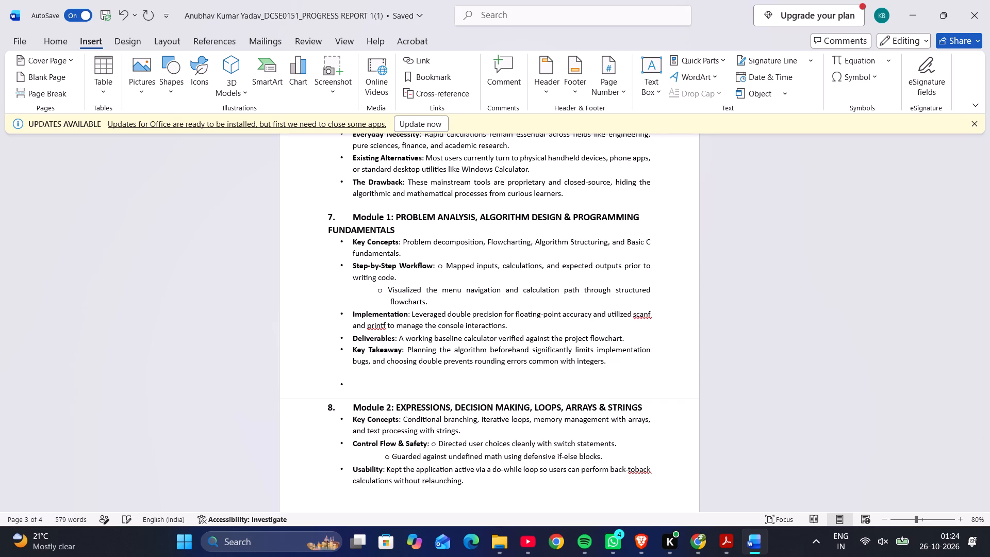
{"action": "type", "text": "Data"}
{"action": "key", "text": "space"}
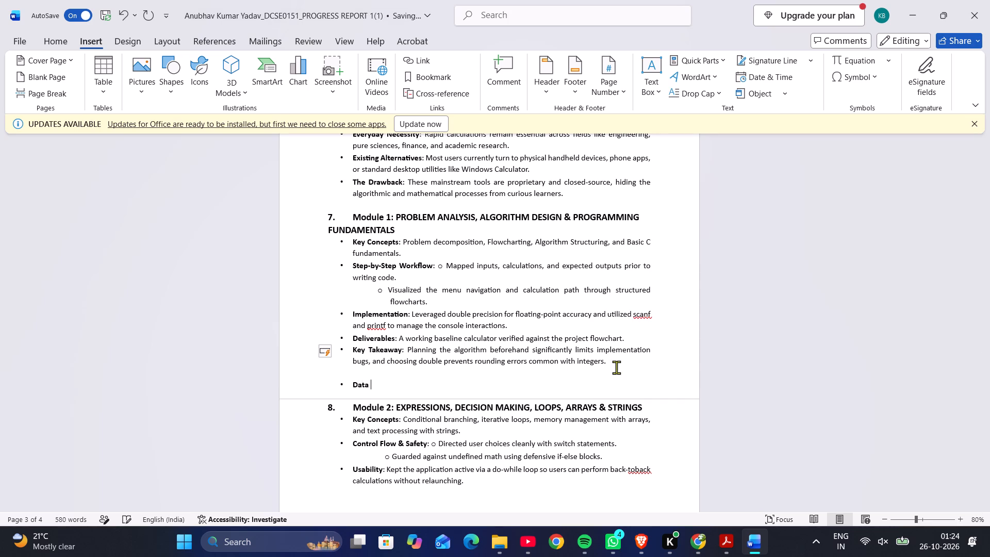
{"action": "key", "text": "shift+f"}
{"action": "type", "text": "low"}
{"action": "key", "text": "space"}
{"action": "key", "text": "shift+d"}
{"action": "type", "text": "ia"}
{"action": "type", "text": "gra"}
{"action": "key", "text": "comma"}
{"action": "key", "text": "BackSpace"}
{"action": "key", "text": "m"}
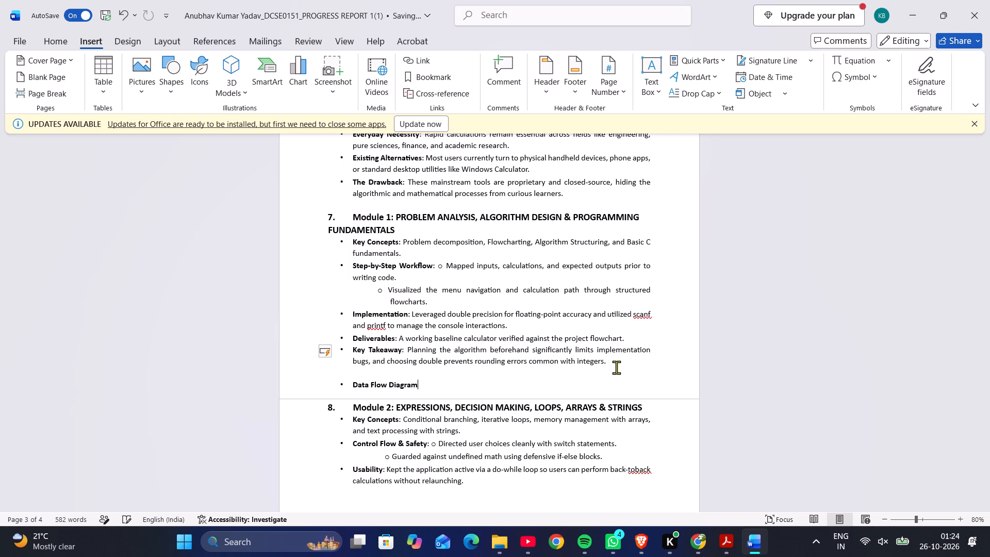
Extend the Data Flow Diagram bullet with the text "-Module 1:Input Details".
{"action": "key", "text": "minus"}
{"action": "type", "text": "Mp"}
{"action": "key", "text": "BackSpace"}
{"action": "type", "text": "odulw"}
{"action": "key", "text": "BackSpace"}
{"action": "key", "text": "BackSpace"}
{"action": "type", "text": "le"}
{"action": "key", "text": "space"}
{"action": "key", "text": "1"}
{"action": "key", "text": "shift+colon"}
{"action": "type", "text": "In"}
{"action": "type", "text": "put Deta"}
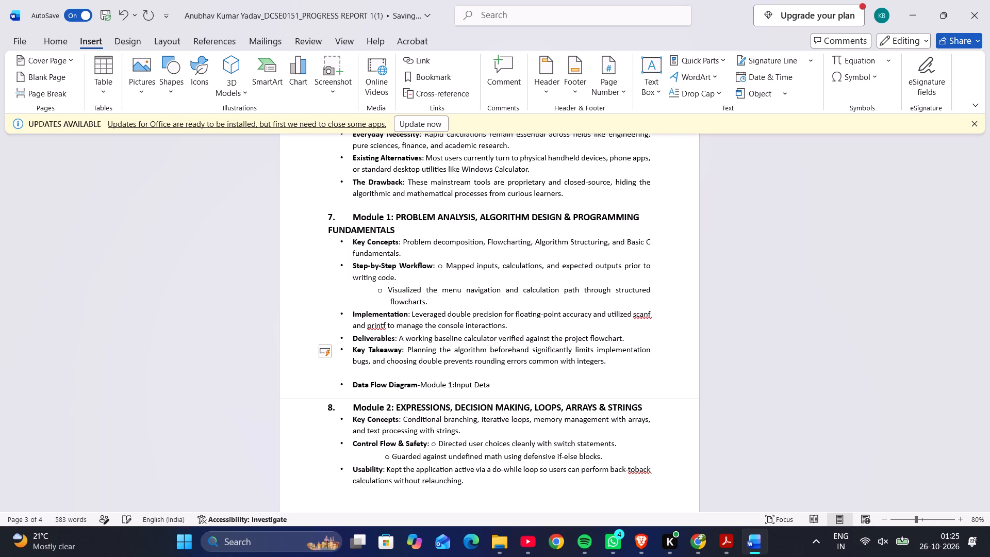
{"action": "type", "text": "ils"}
On a new unbulleted line below, insert the picture "WhatsApp Image 2026-10-26 at 1.10.44 AM (1)" from the Music folder.
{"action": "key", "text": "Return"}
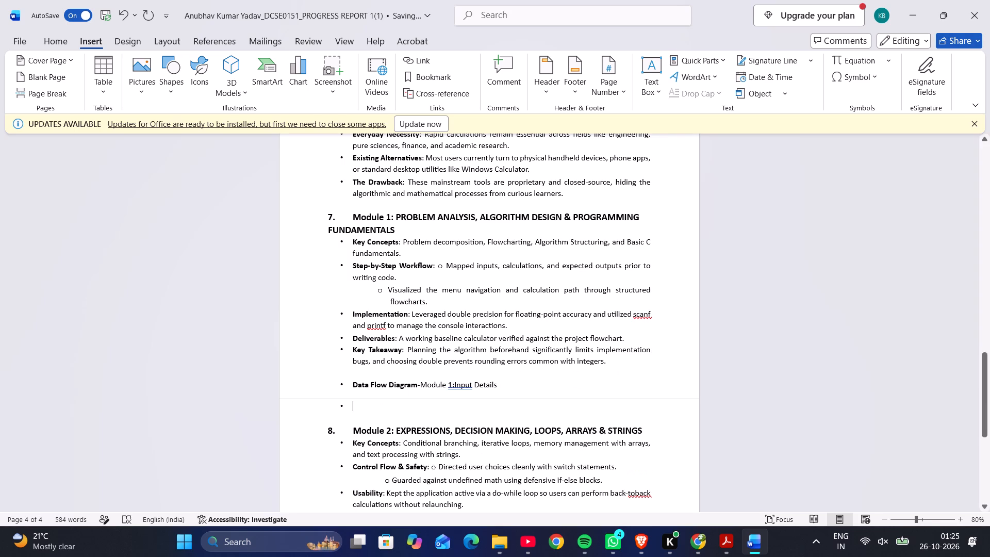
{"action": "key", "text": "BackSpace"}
{"action": "left_click", "coordinate": [130, 82]}
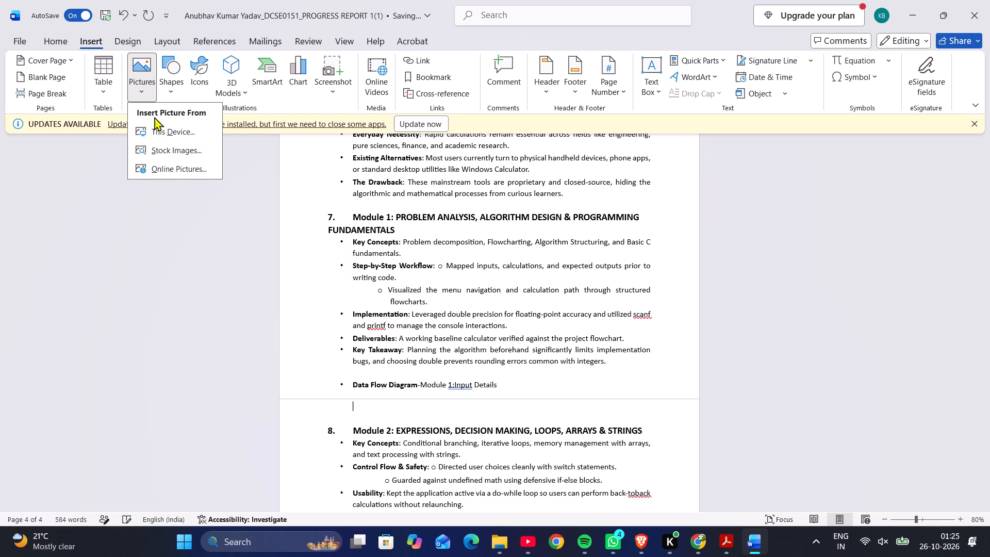
{"action": "left_click", "coordinate": [150, 139]}
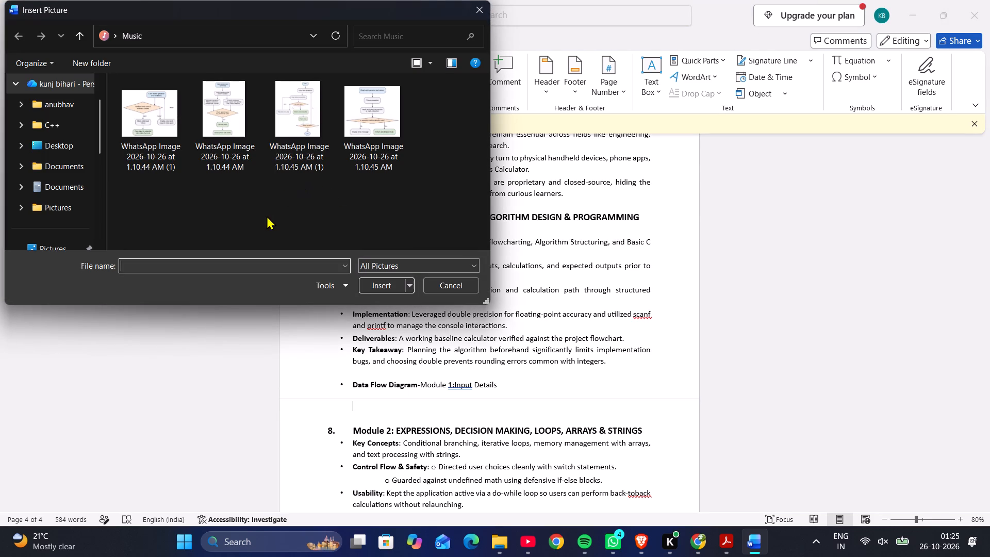
{"action": "left_click", "coordinate": [168, 125]}
{"action": "left_click", "coordinate": [388, 282]}
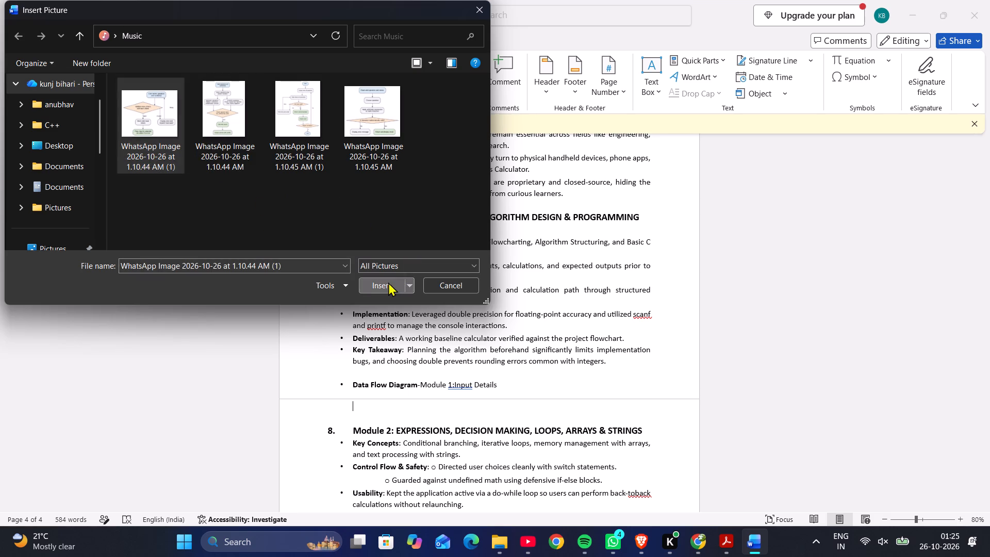
{"action": "left_click", "coordinate": [310, 332]}
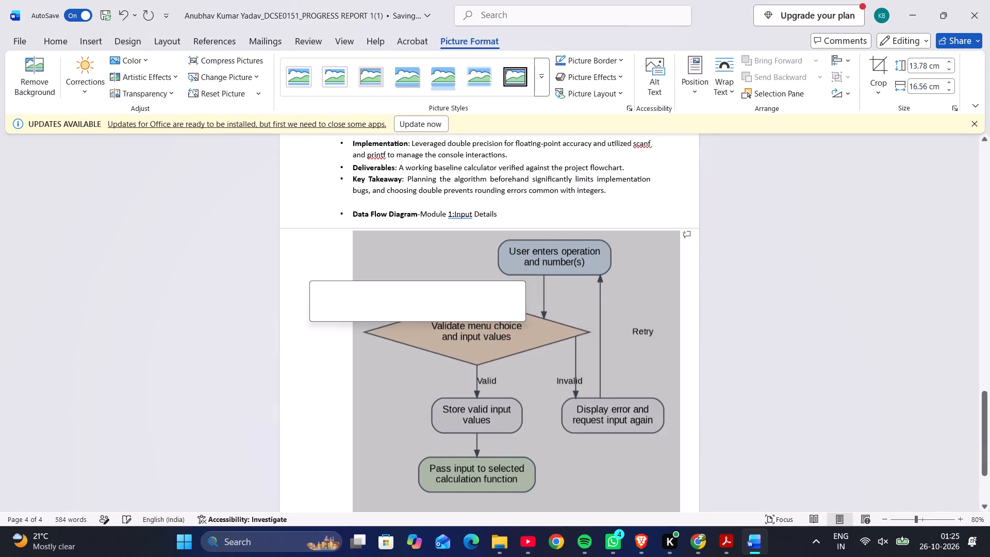
{"action": "scroll", "coordinate": [310, 332], "scroll_direction": "down", "scroll_amount": 5}
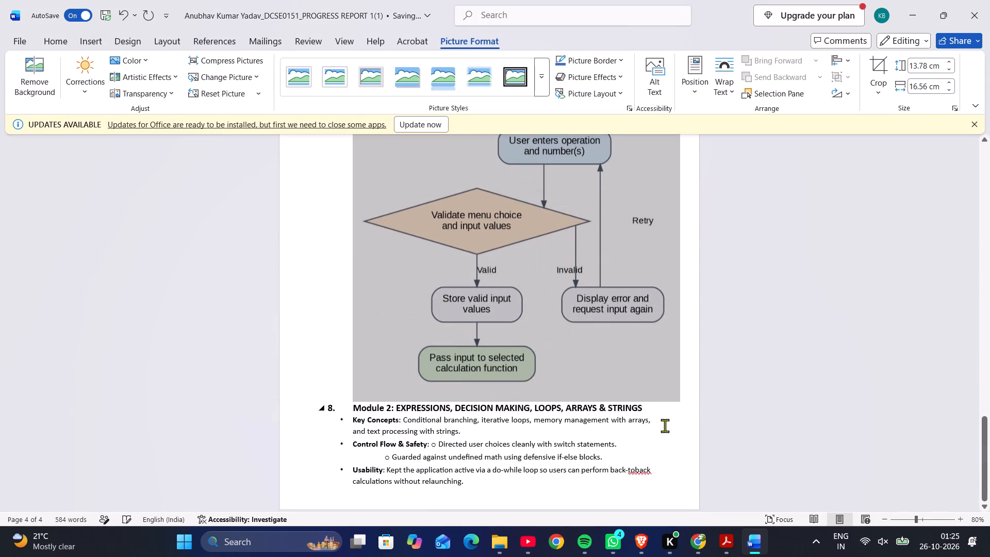
{"action": "left_click", "coordinate": [689, 389]}
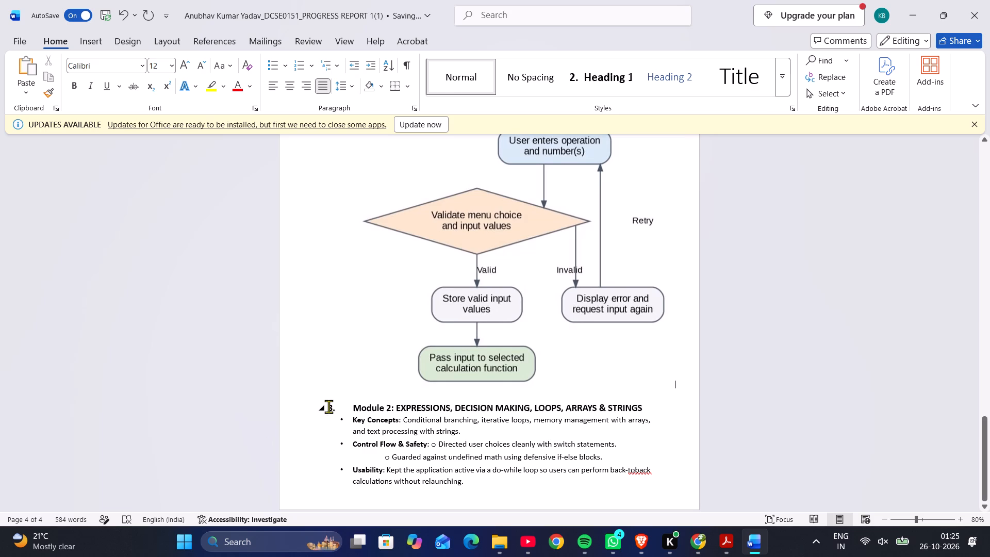
Add blank space between the inserted flowchart and the Module 2 heading.
{"action": "left_click", "coordinate": [328, 406]}
{"action": "key", "text": "Return"}
{"action": "key", "text": "Return"}
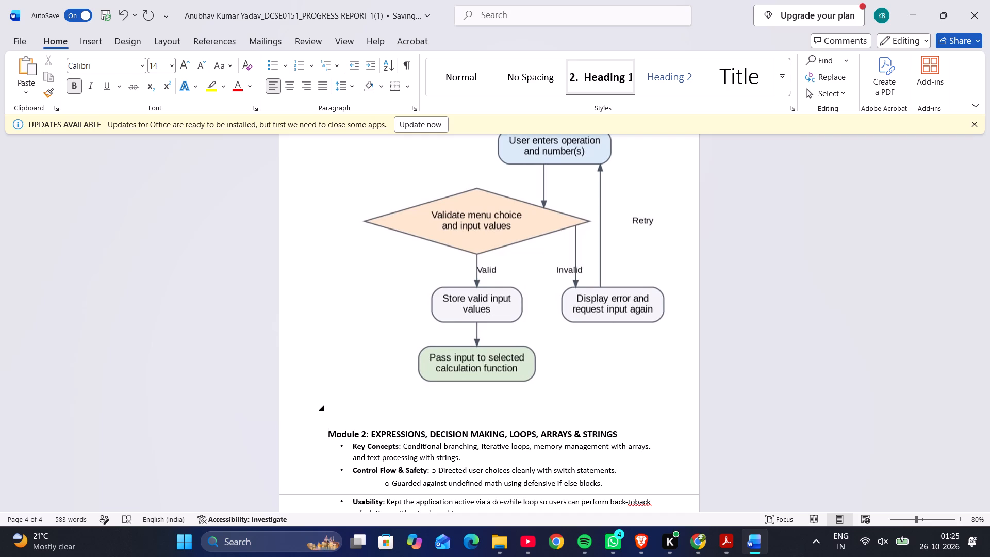
Number the "Module 2: EXPRESSIONS, DECISION MAKING, LOOPS, ARRAYS & STRINGS" heading as "8.".
{"action": "key", "text": "8"}
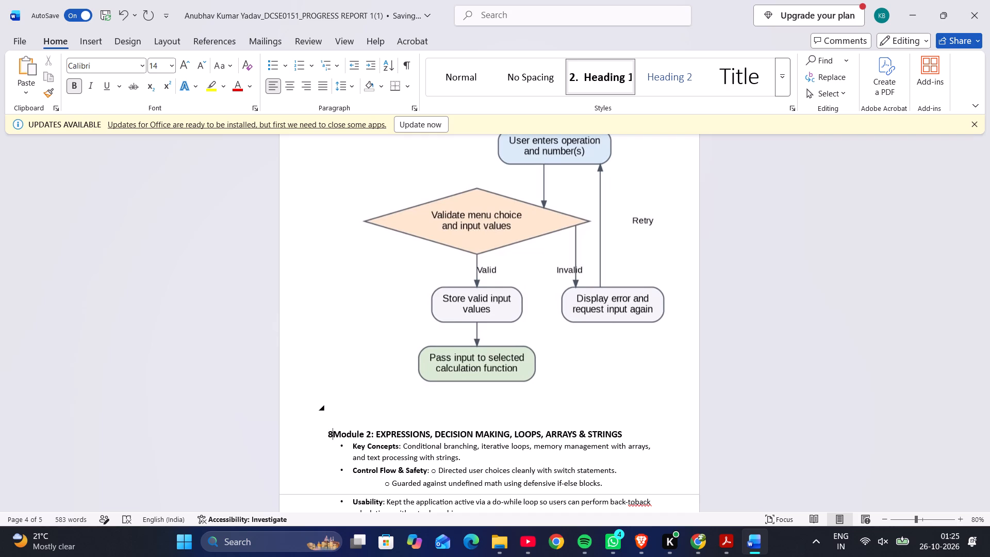
{"action": "key", "text": "period"}
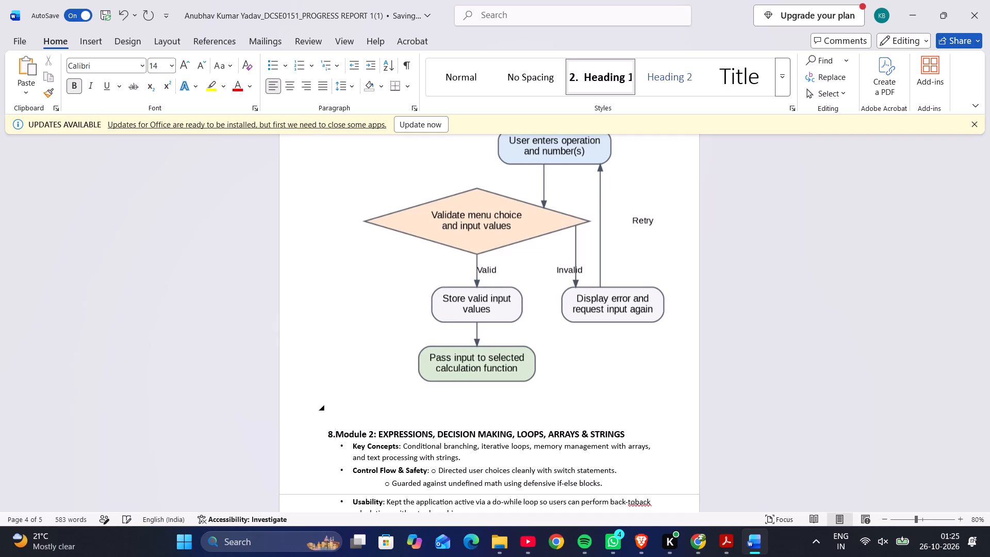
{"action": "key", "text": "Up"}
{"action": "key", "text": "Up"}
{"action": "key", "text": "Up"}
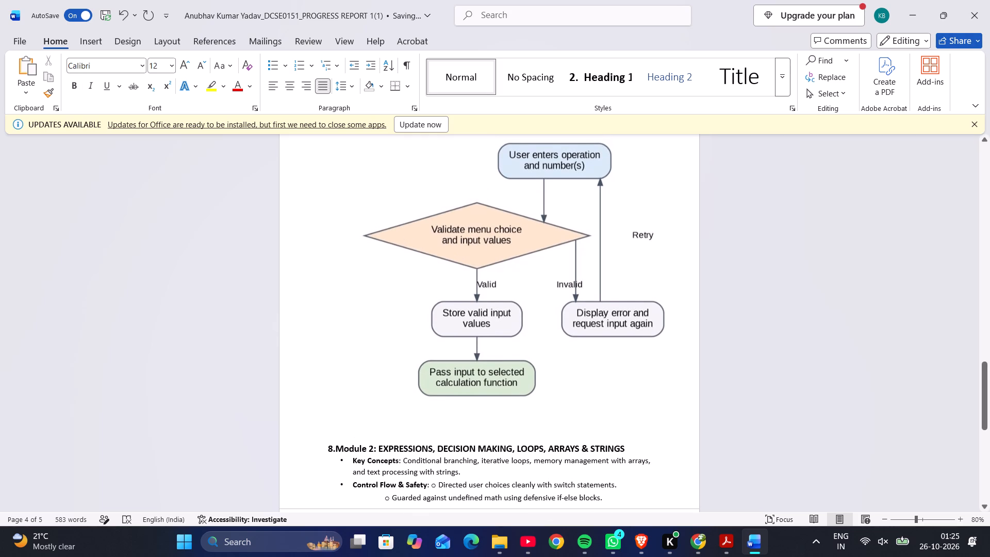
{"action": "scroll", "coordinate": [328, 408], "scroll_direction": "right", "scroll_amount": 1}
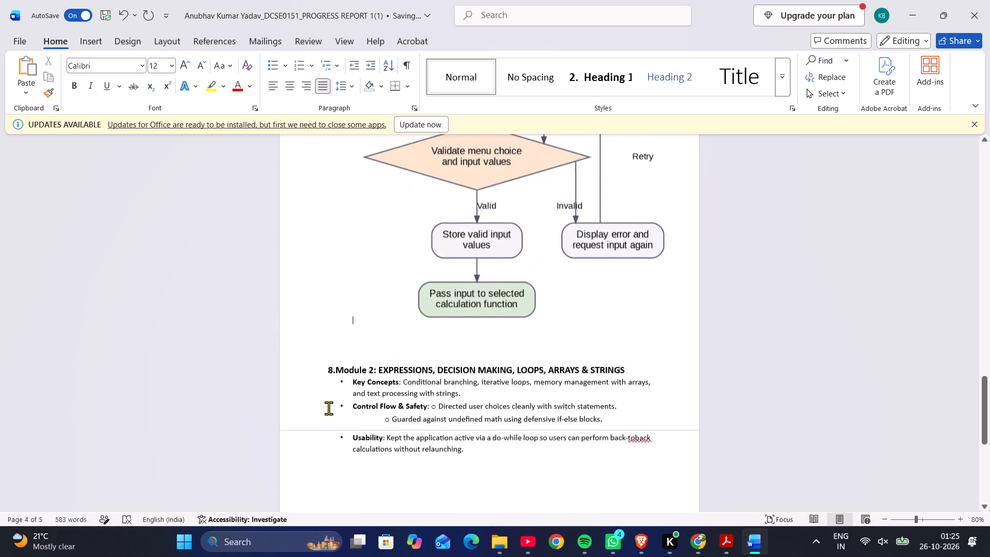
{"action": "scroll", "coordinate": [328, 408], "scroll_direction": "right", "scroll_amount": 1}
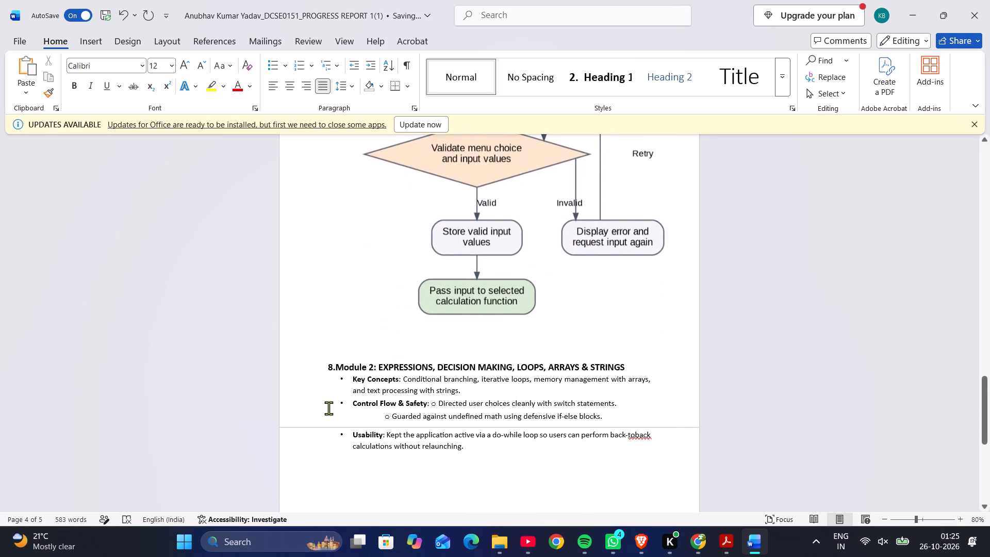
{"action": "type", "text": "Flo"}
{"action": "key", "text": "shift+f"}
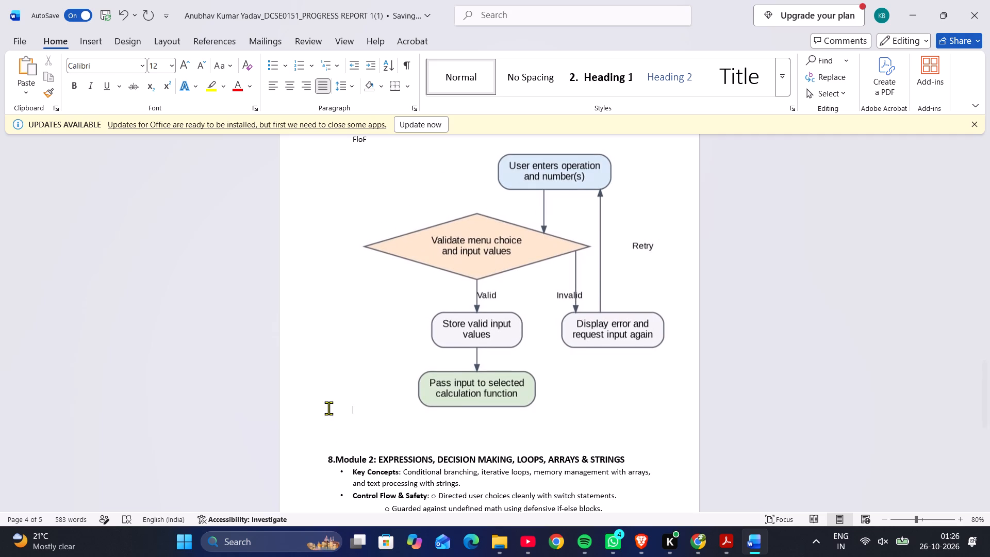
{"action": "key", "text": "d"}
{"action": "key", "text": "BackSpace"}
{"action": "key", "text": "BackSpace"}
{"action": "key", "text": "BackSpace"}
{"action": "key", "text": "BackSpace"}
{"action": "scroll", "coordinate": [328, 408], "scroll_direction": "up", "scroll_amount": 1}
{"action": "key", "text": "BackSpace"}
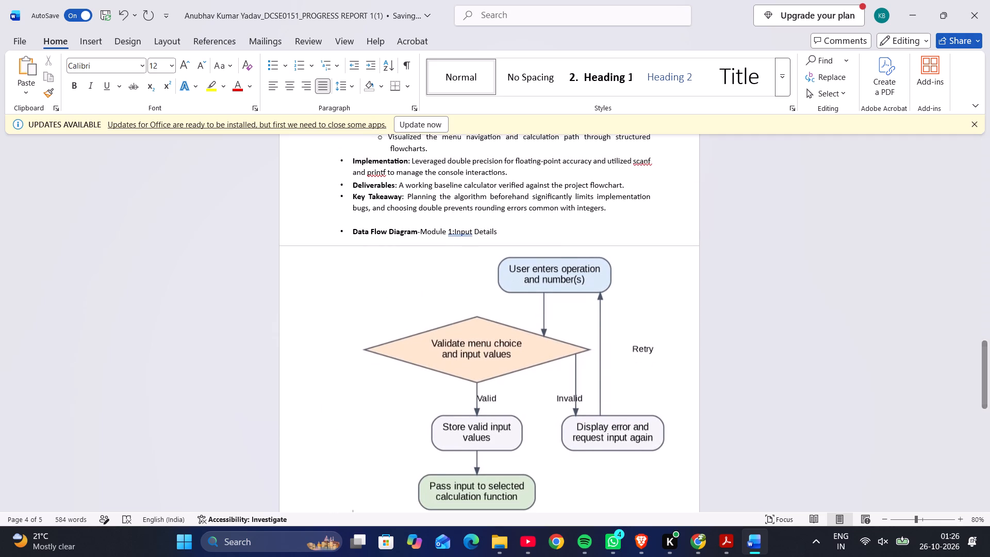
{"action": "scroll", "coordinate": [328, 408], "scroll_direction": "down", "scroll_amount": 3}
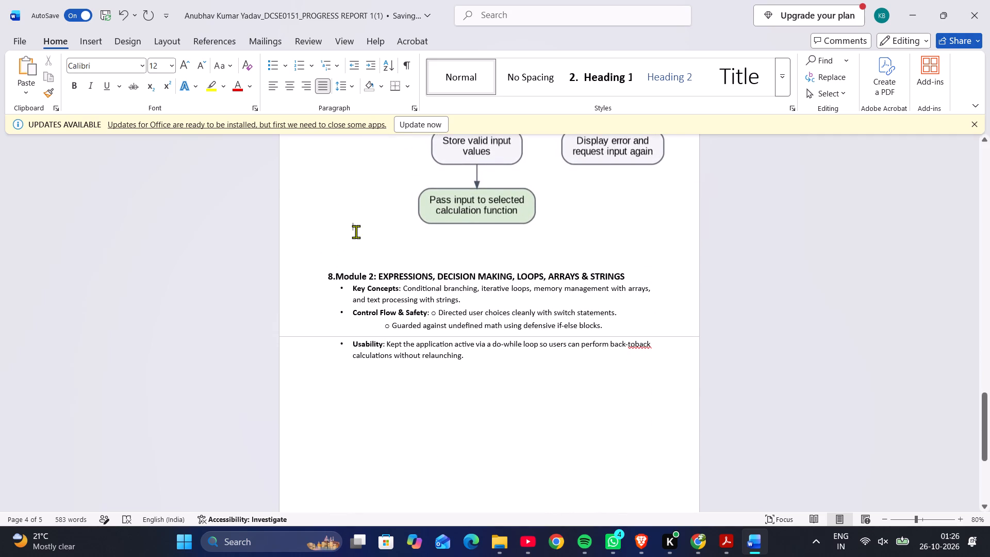
Enter the heading "Flowchart-Input and Validation" on the empty heading line below the Module 1 data flow diagram.
{"action": "left_click", "coordinate": [356, 230]}
{"action": "left_click", "coordinate": [346, 248]}
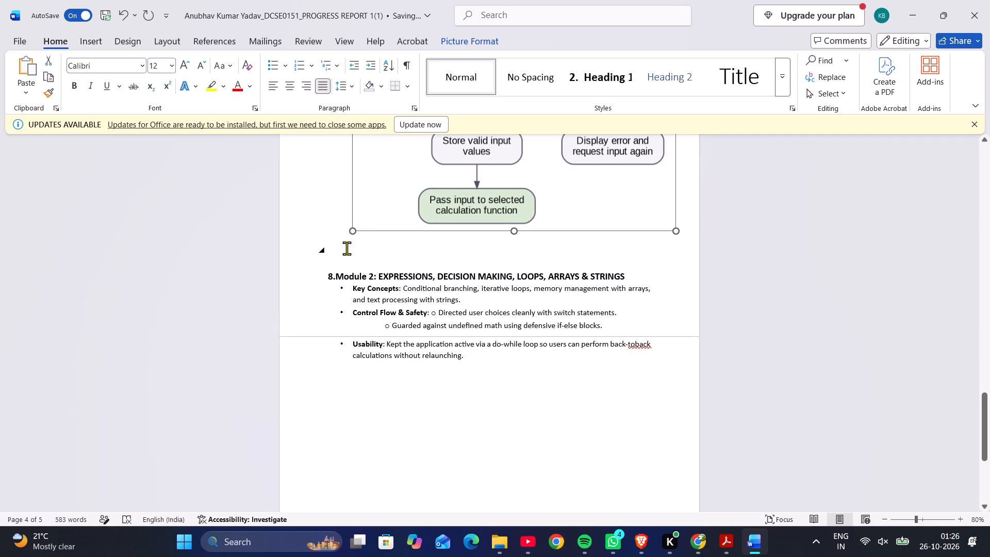
{"action": "key", "text": "shift+f"}
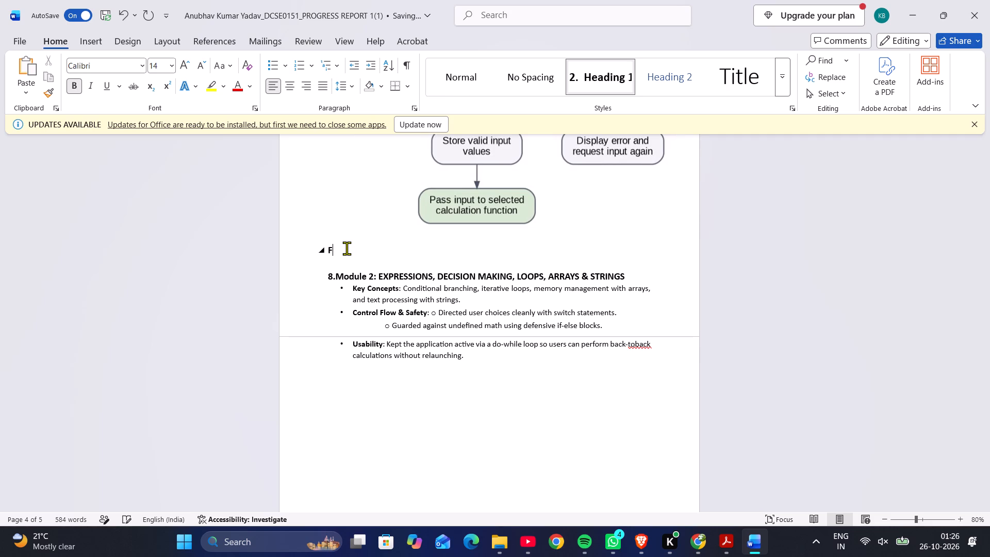
{"action": "type", "text": "low"}
{"action": "key", "text": "space"}
{"action": "key", "text": "BackSpace"}
{"action": "key", "text": "BackSpace"}
{"action": "key", "text": "BackSpace"}
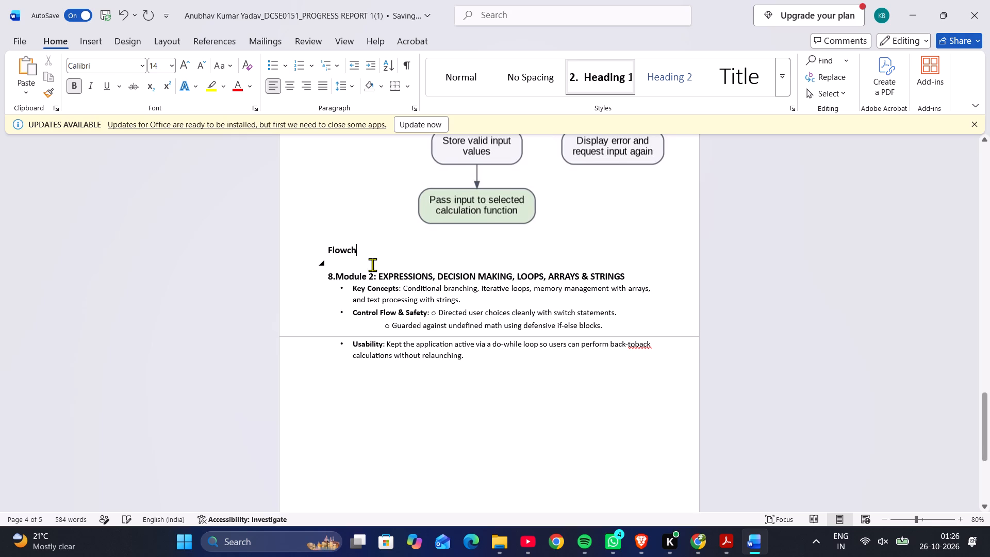
{"action": "type", "text": "art"}
{"action": "key", "text": "space"}
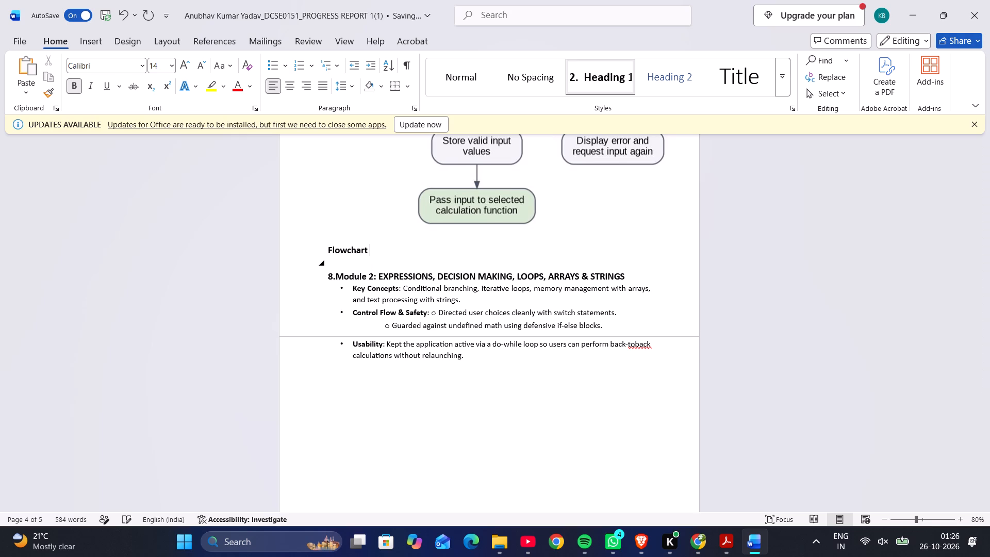
{"action": "key", "text": "BackSpace"}
{"action": "key", "text": "minus"}
{"action": "type", "text": "Input"}
{"action": "key", "text": "space"}
{"action": "type", "text": "anf"}
{"action": "key", "text": "BackSpace"}
{"action": "type", "text": "d"}
{"action": "key", "text": "space"}
{"action": "type", "text": "Va"}
{"action": "type", "text": "lid"}
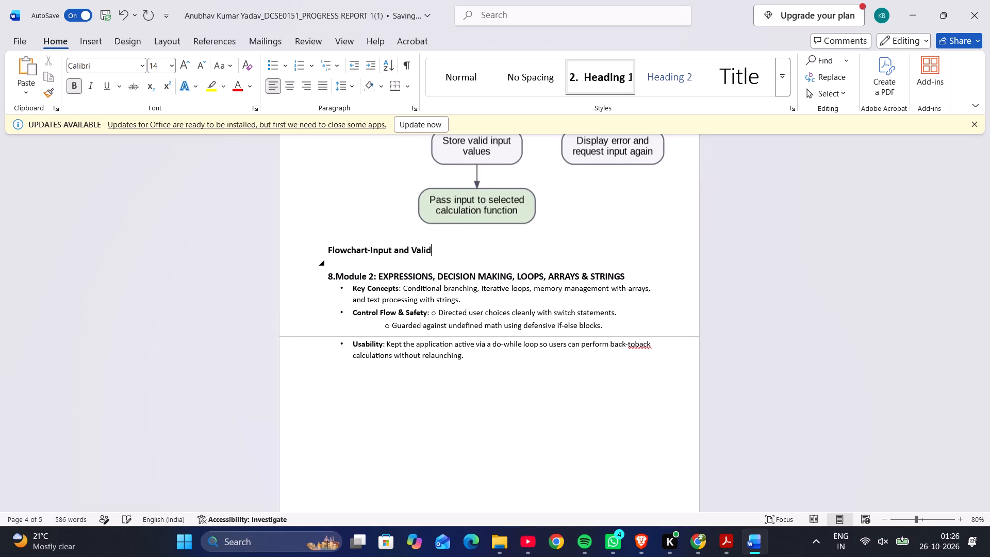
{"action": "type", "text": "at"}
{"action": "type", "text": "ion"}
{"action": "key", "text": "Return"}
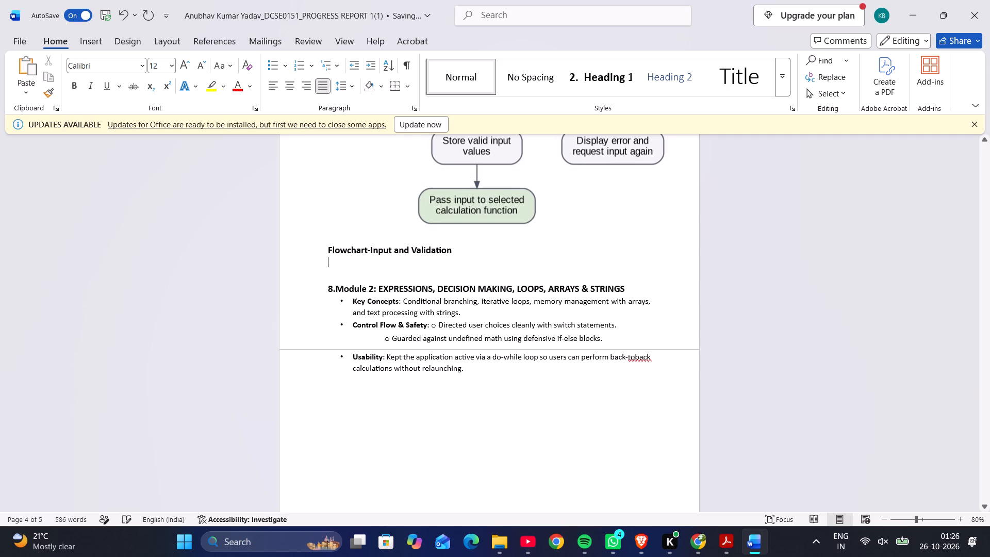
{"action": "left_click", "coordinate": [326, 248]}
{"action": "right_click", "coordinate": [326, 248]}
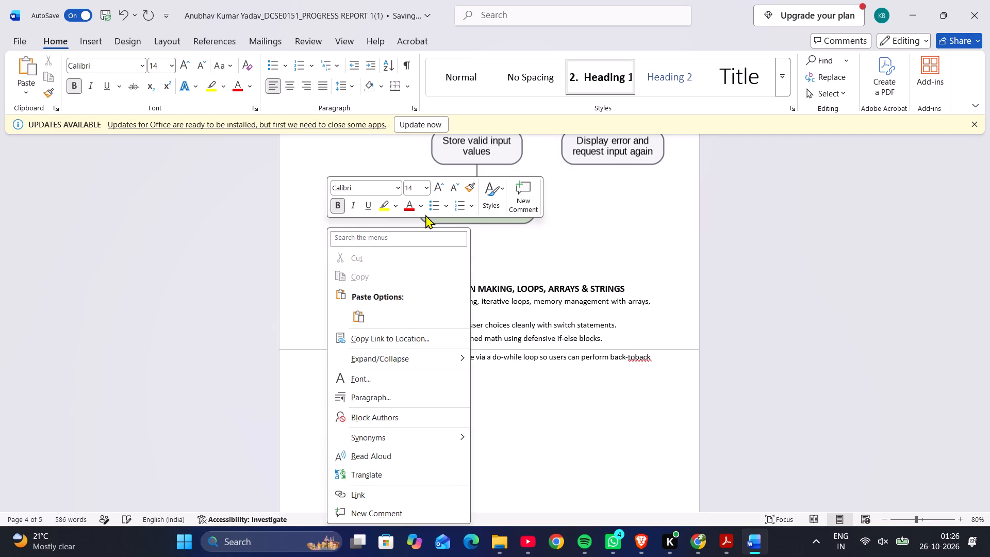
Format the "Flowchart-Input and Validation" heading as a bulleted item.
{"action": "left_click", "coordinate": [438, 205]}
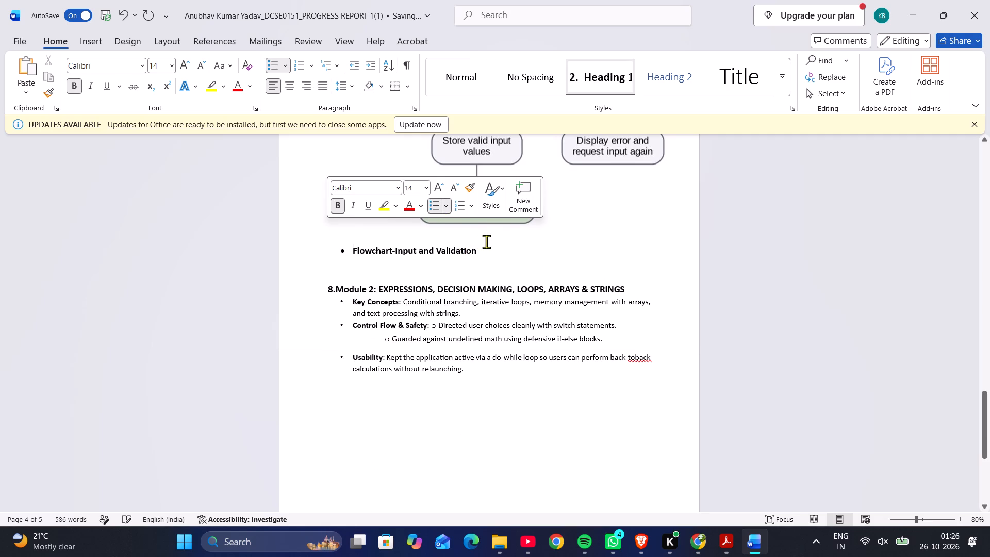
Insert the Music folder picture "WhatsApp Image 2026-10-26 at 1.10.45 AM (1)" on a new line below the "Flowchart-Input and Validation" heading.
{"action": "left_click", "coordinate": [486, 241]}
{"action": "left_click", "coordinate": [486, 251]}
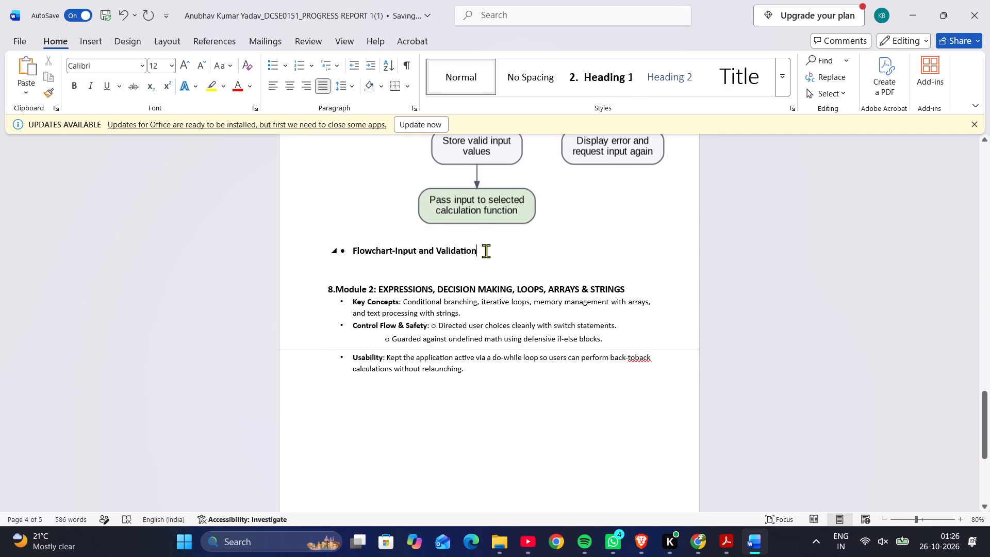
{"action": "key", "text": "Return"}
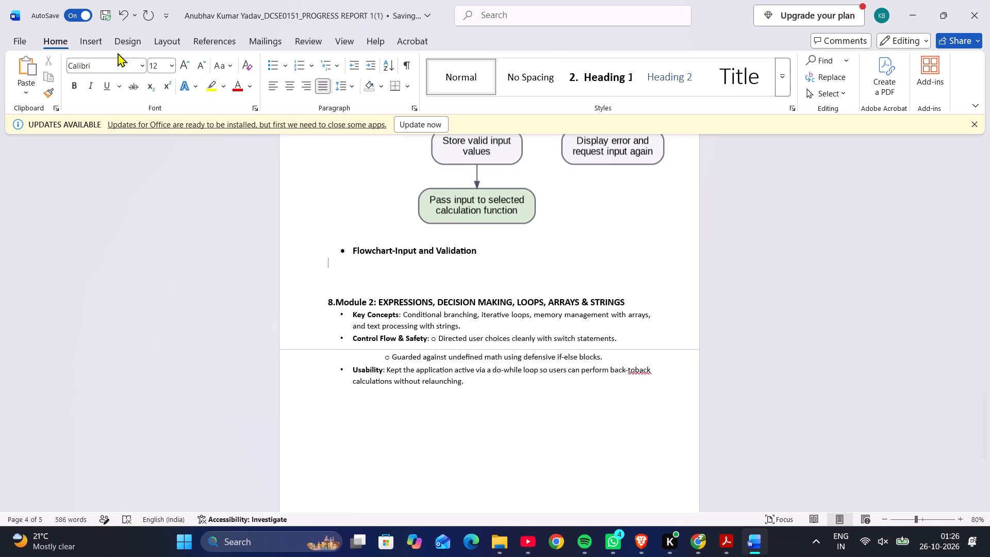
{"action": "left_click", "coordinate": [90, 43]}
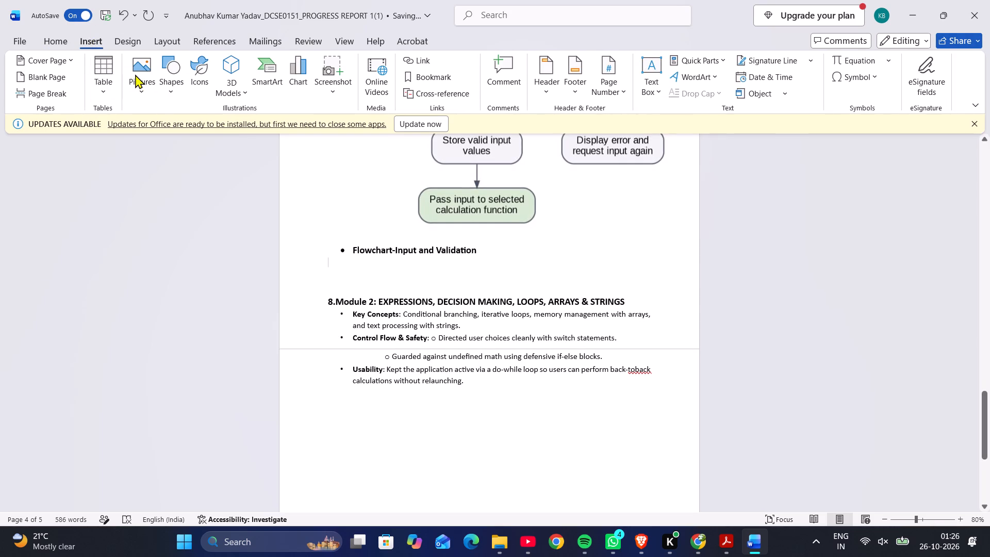
{"action": "left_click", "coordinate": [135, 74]}
{"action": "left_click", "coordinate": [168, 129]}
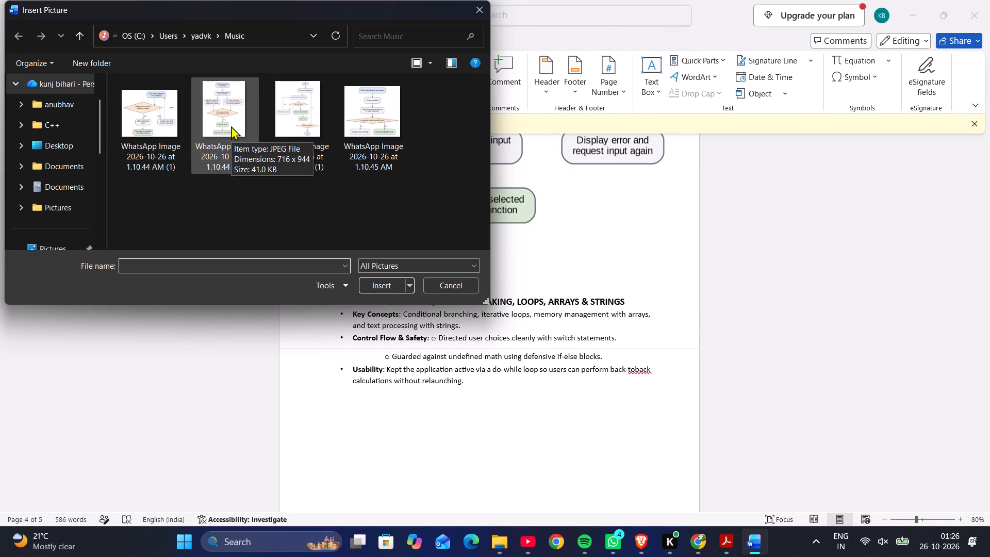
{"action": "left_click", "coordinate": [291, 118]}
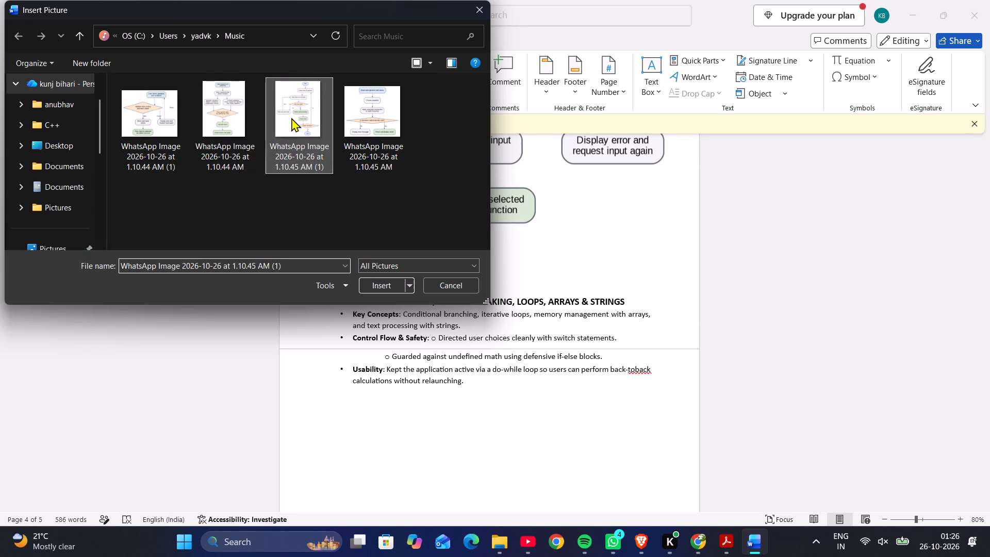
{"action": "left_click", "coordinate": [379, 277]}
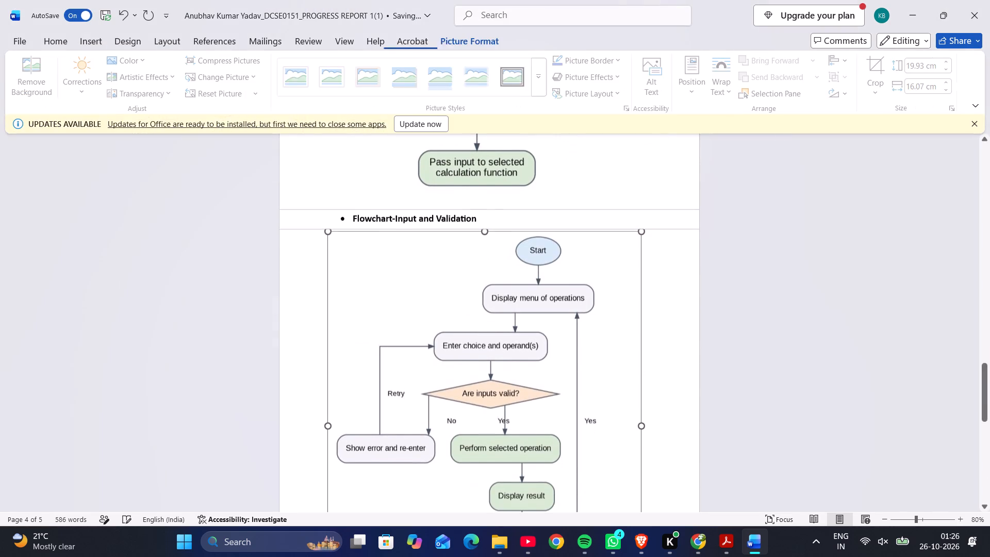
Add an empty bullet below the Usability item in the Module 2 section.
{"action": "scroll", "coordinate": [315, 245], "scroll_direction": "down", "scroll_amount": 4}
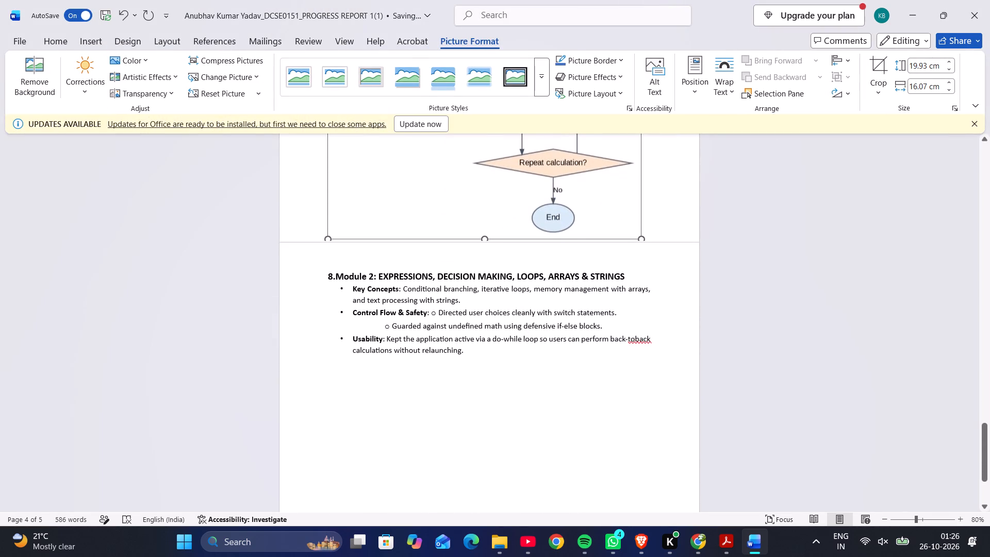
{"action": "left_click", "coordinate": [494, 348]}
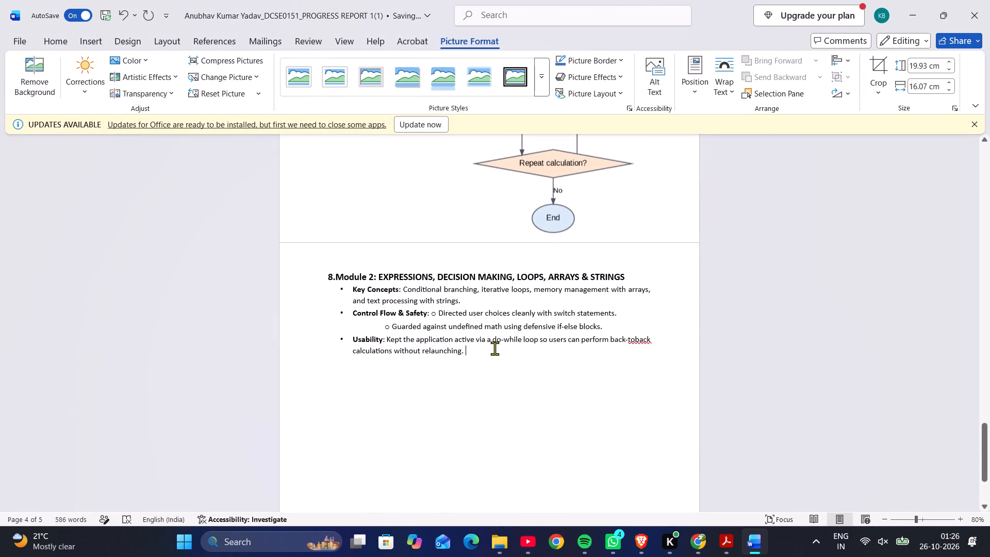
{"action": "key", "text": "Return"}
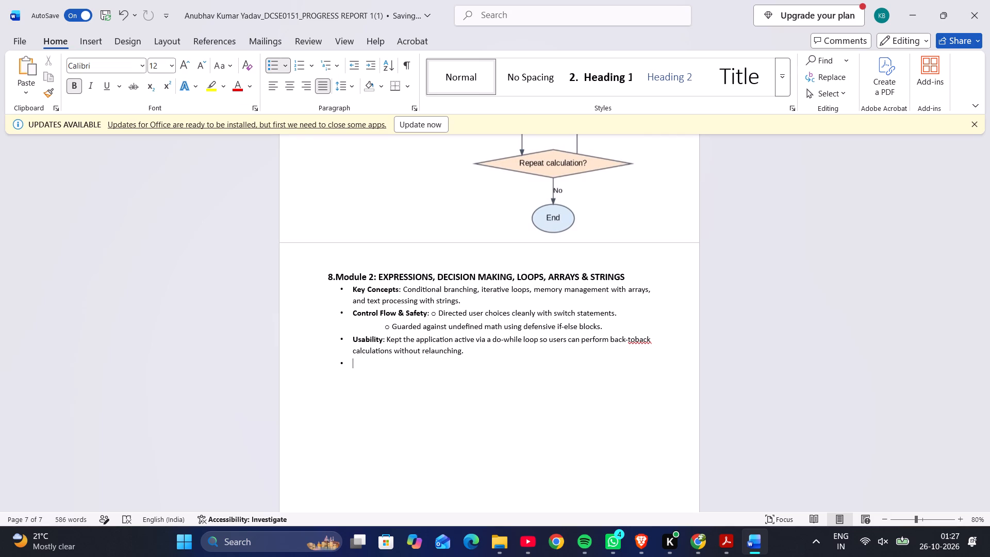
Enter "Data Flow Diagram-Module 2:Calculation" in the empty bullet below Usability in the Module 2 section.
{"action": "key", "text": "shift+d"}
{"action": "type", "text": "ata"}
{"action": "key", "text": "space"}
{"action": "type", "text": "Dlo"}
{"action": "key", "text": "BackSpace"}
{"action": "key", "text": "BackSpace"}
{"action": "key", "text": "BackSpace"}
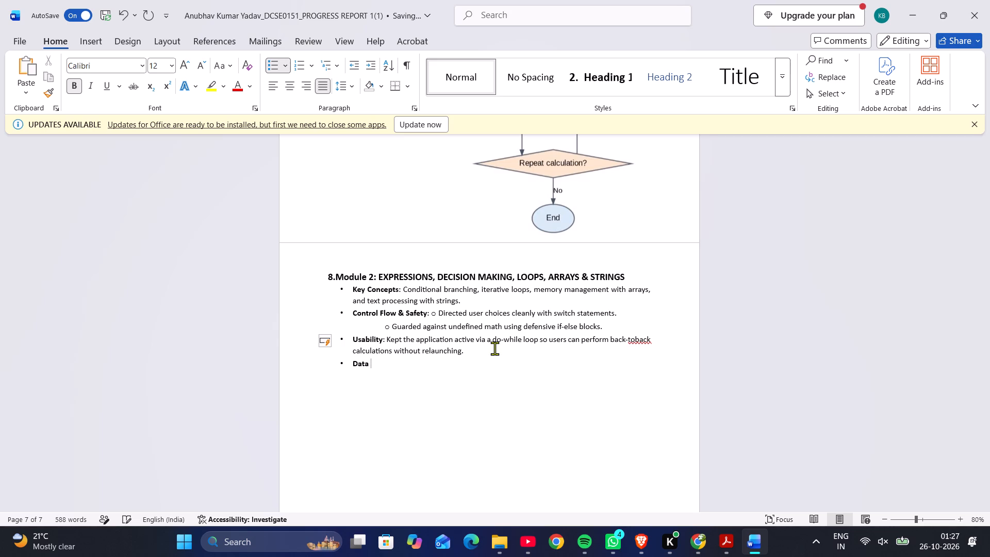
{"action": "type", "text": "Flow"}
{"action": "key", "text": "space"}
{"action": "type", "text": "Diagram"}
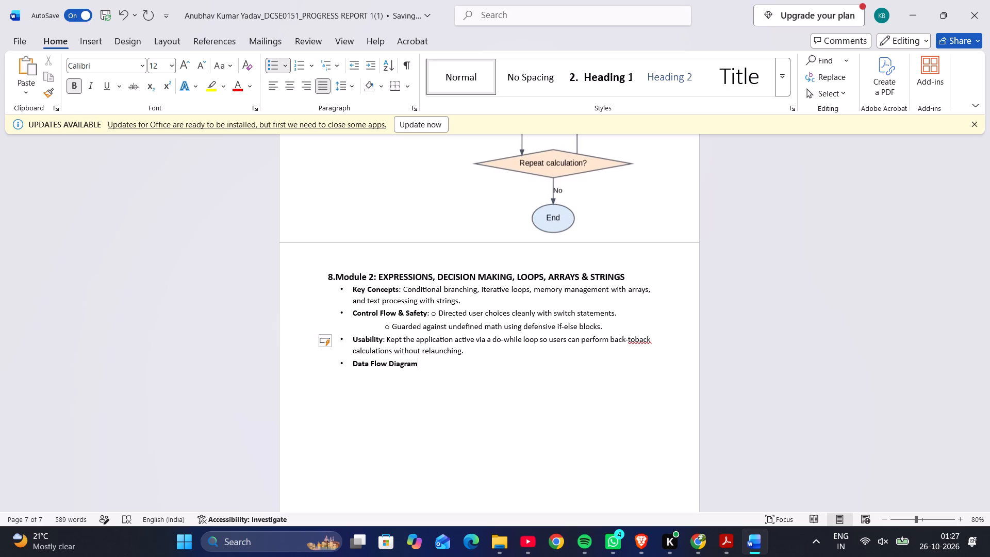
{"action": "key", "text": "minus"}
{"action": "type", "text": "Module"}
{"action": "key", "text": "space"}
{"action": "type", "text": "2:c"}
{"action": "key", "text": "BackSpace"}
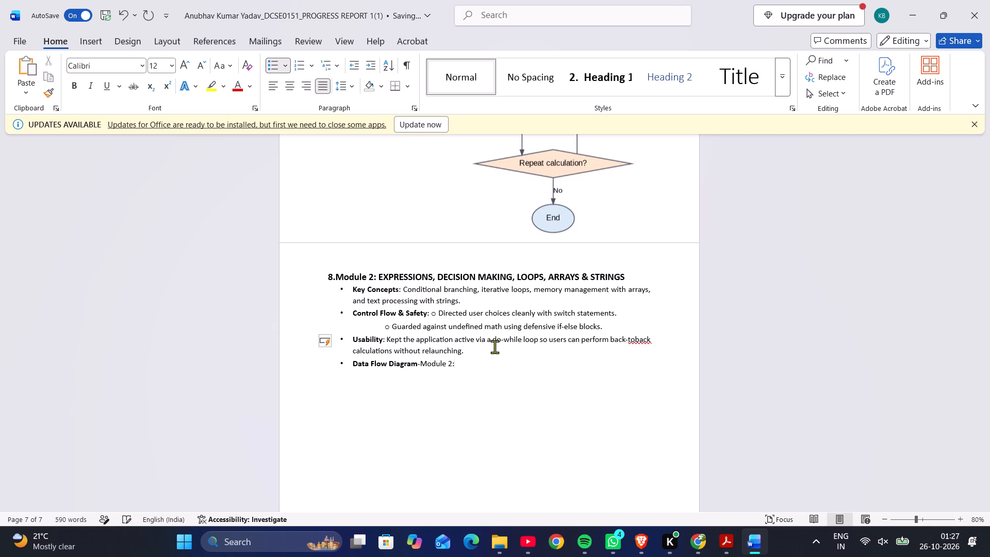
{"action": "key", "text": "BackSpace"}
{"action": "key", "text": "shift+colon"}
{"action": "type", "text": "Calu"}
{"action": "key", "text": "BackSpace"}
{"action": "type", "text": "culatio"}
{"action": "key", "text": "n"}
Insert the picture "WhatsApp Image 2026-10-26 at 1.10.45 AM" from the Music folder on a new unbulleted line below the Module 2 data flow diagram label.
{"action": "key", "text": "Return"}
{"action": "key", "text": "BackSpace"}
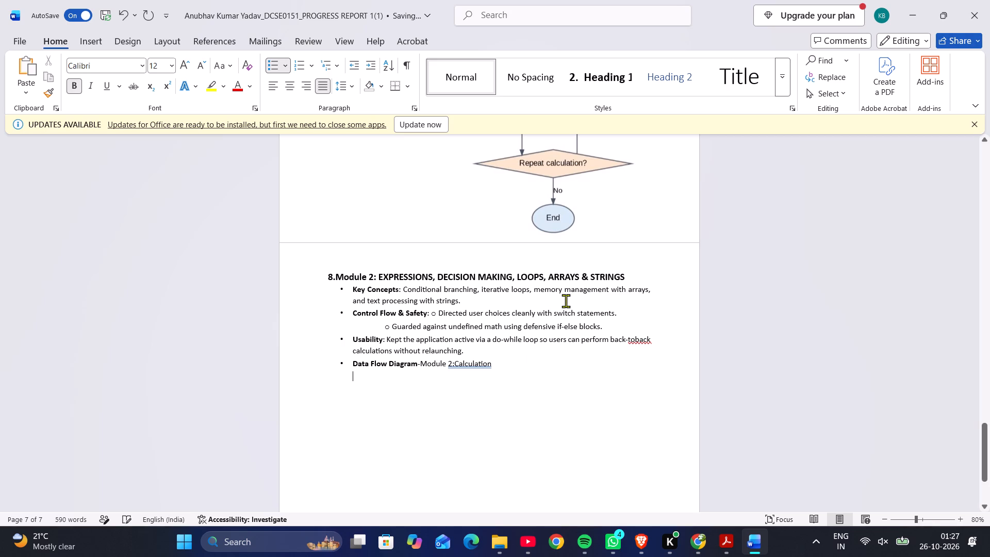
{"action": "left_click", "coordinate": [94, 51]}
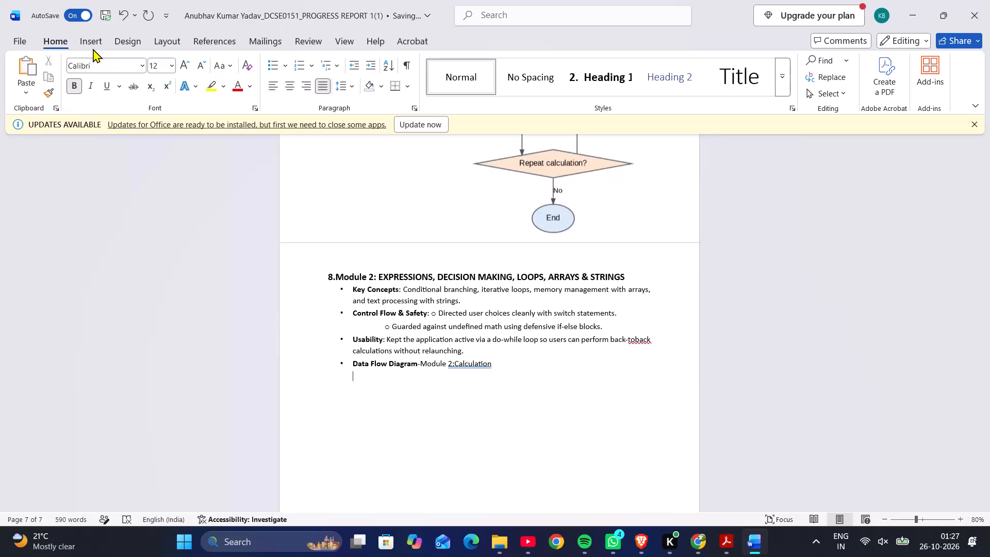
{"action": "left_click", "coordinate": [93, 46]}
{"action": "left_click", "coordinate": [136, 89]}
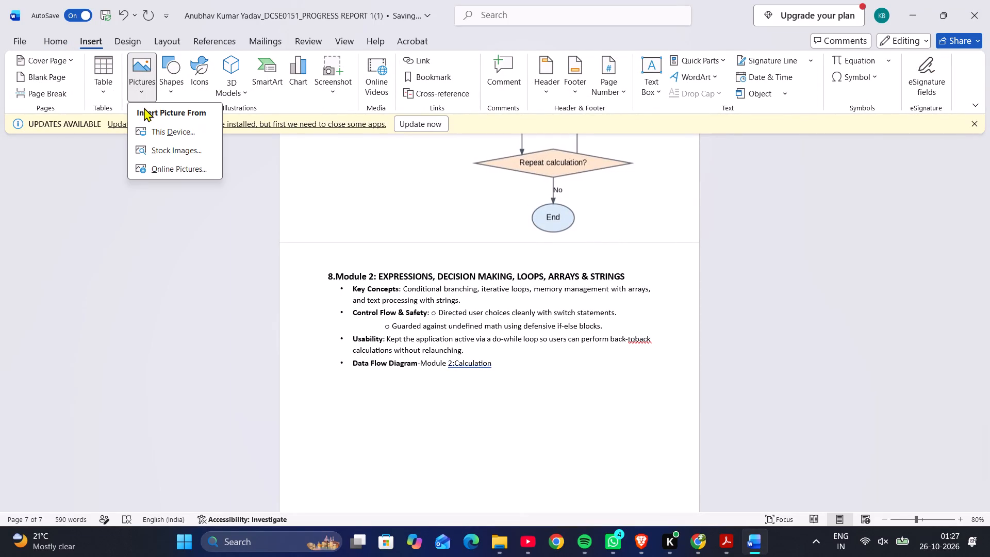
{"action": "left_click", "coordinate": [149, 124]}
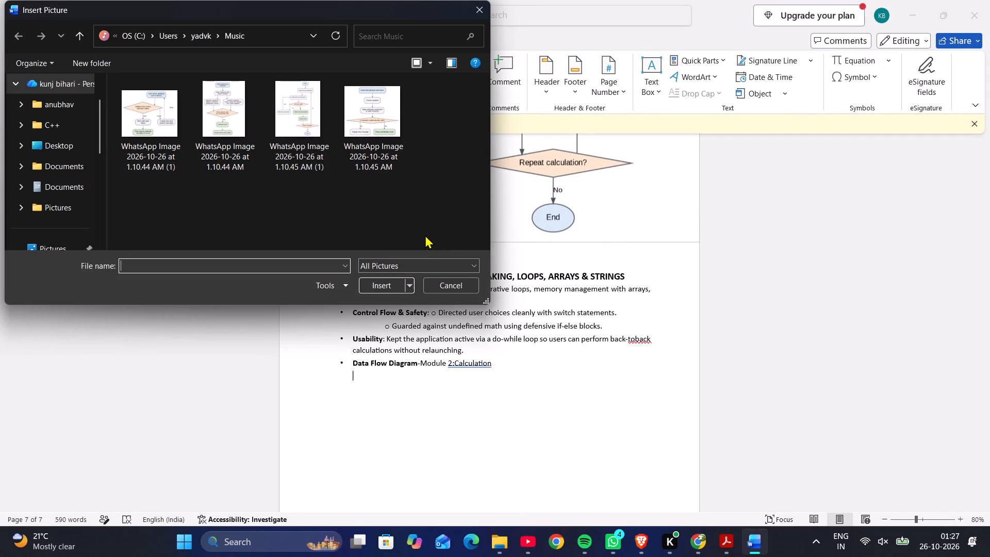
{"action": "left_click", "coordinate": [370, 126]}
{"action": "left_click", "coordinate": [372, 284]}
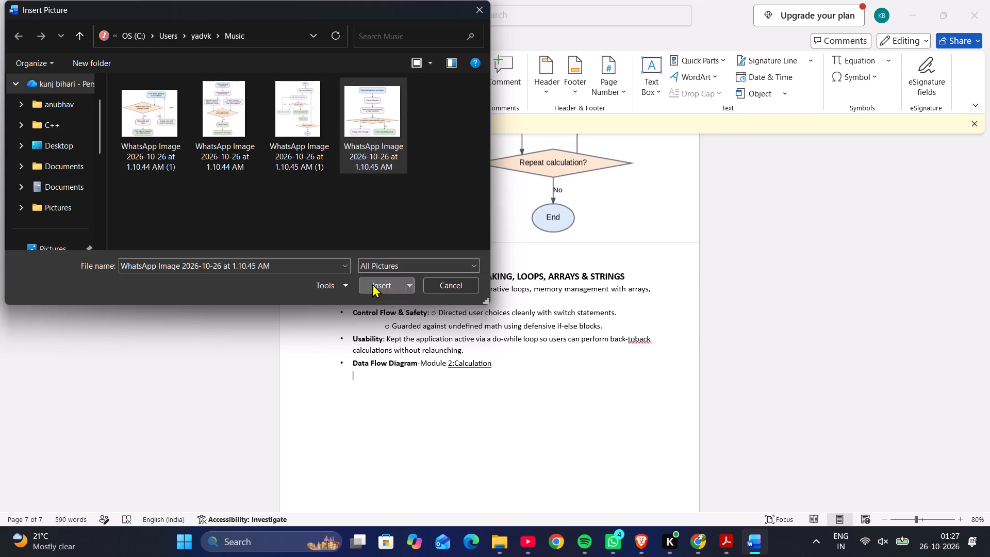
Enter the heading "Flowchart-Scientific Calculator Operations" on a new line below the Module 2 diagram, followed by an empty line.
{"action": "scroll", "coordinate": [400, 319], "scroll_direction": "down", "scroll_amount": 5}
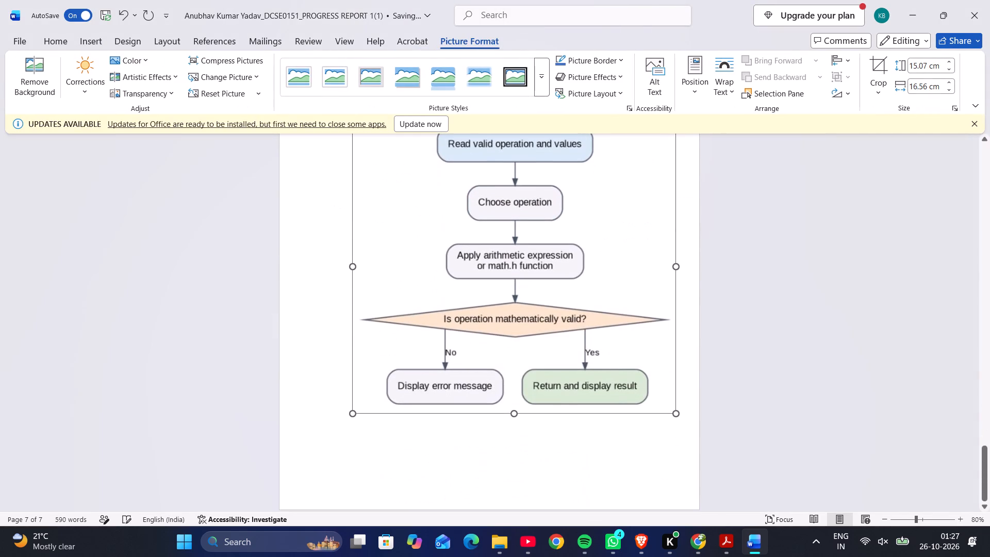
{"action": "left_click", "coordinate": [346, 444]}
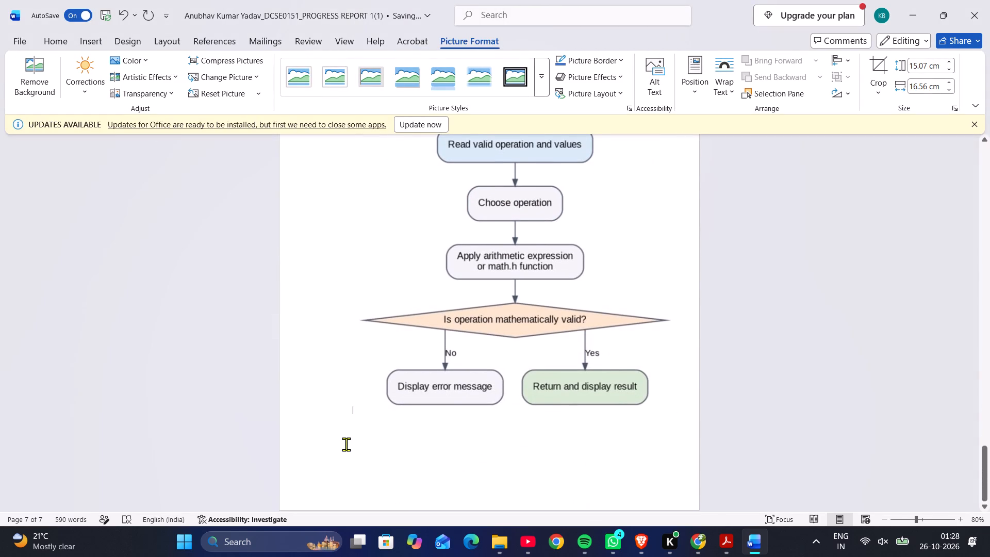
{"action": "key", "text": "Down"}
{"action": "key", "text": "Return"}
{"action": "key", "text": "Return"}
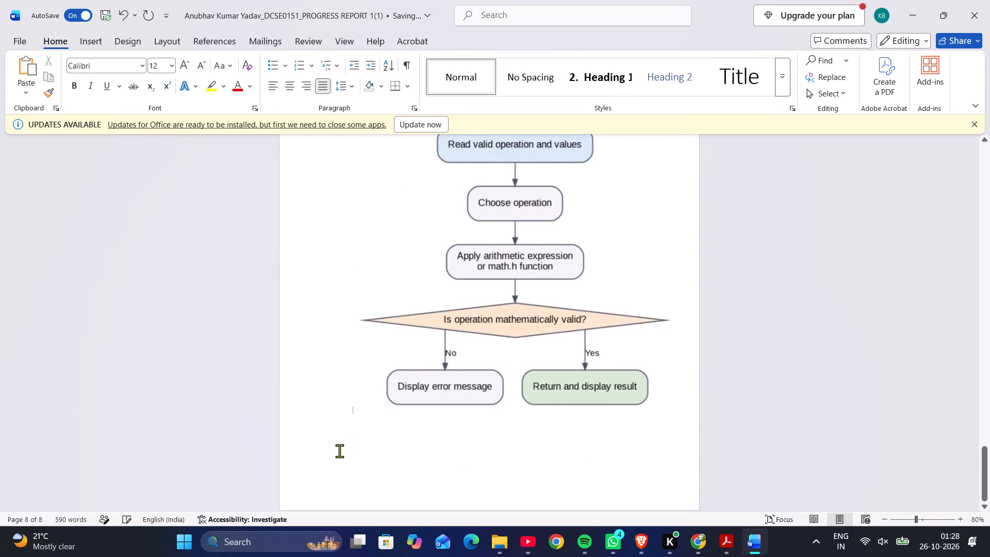
{"action": "left_click", "coordinate": [333, 442]}
{"action": "double_click", "coordinate": [333, 442]}
{"action": "scroll", "coordinate": [333, 442], "scroll_direction": "down", "scroll_amount": 1}
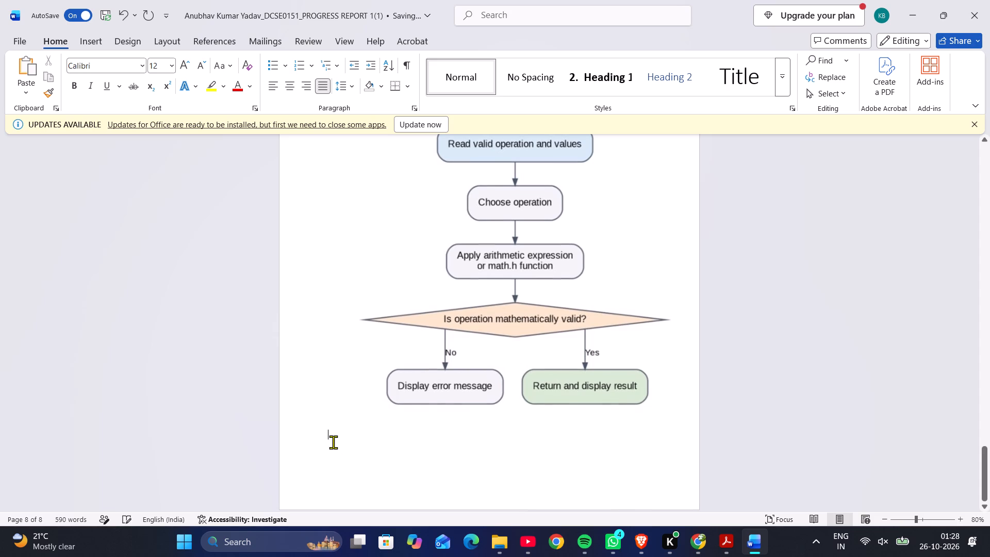
{"action": "scroll", "coordinate": [333, 442], "scroll_direction": "down", "scroll_amount": 1}
{"action": "key", "text": "shift+f"}
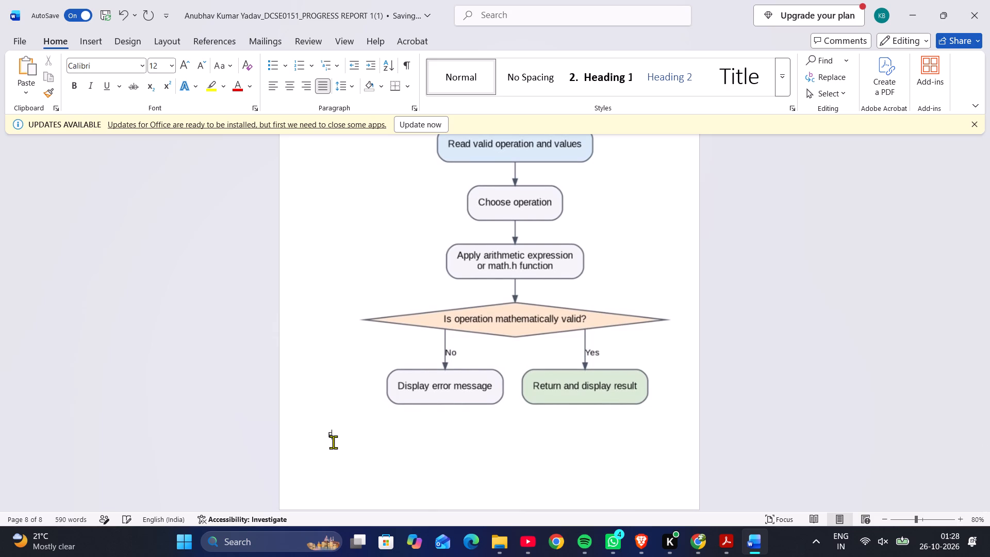
{"action": "type", "text": "low"}
{"action": "type", "text": "chart"}
{"action": "type", "text": "-Scien"}
{"action": "type", "text": "tific"}
{"action": "key", "text": "space"}
{"action": "type", "text": "Calcul"}
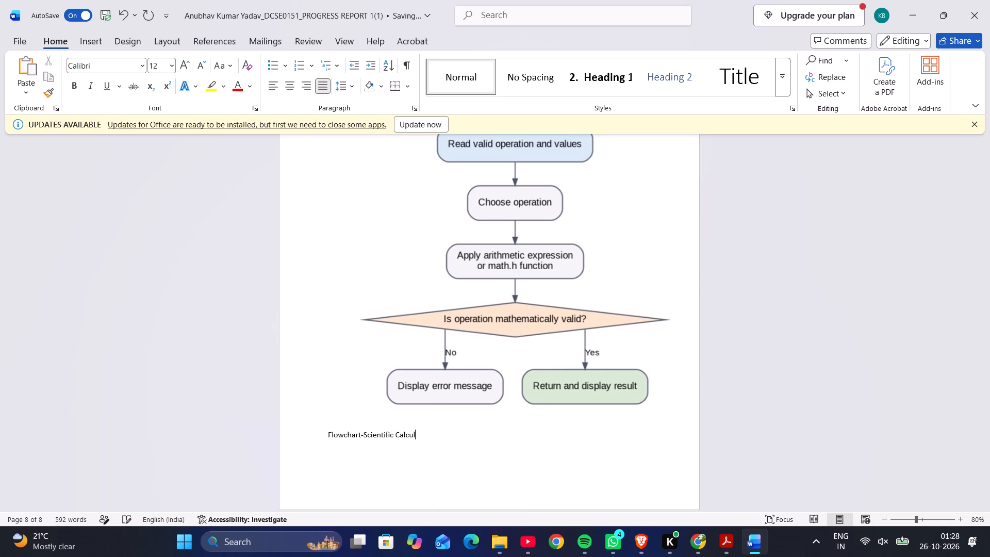
{"action": "type", "text": "aor"}
{"action": "key", "text": "BackSpace"}
{"action": "key", "text": "BackSpace"}
{"action": "type", "text": "tor"}
{"action": "key", "text": "space"}
{"action": "type", "text": "Operat"}
{"action": "key", "text": "o"}
{"action": "key", "text": "BackSpace"}
{"action": "type", "text": "ions"}
{"action": "key", "text": "Return"}
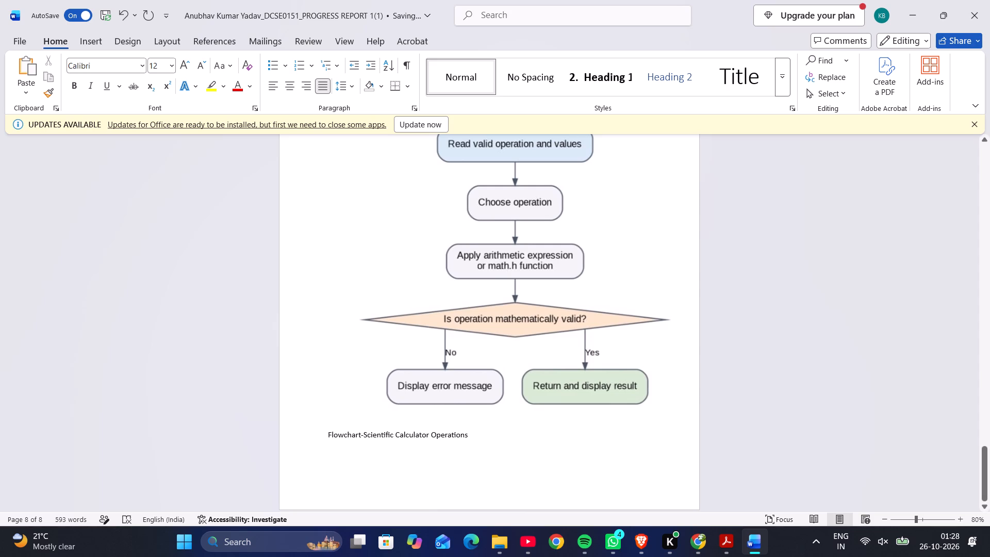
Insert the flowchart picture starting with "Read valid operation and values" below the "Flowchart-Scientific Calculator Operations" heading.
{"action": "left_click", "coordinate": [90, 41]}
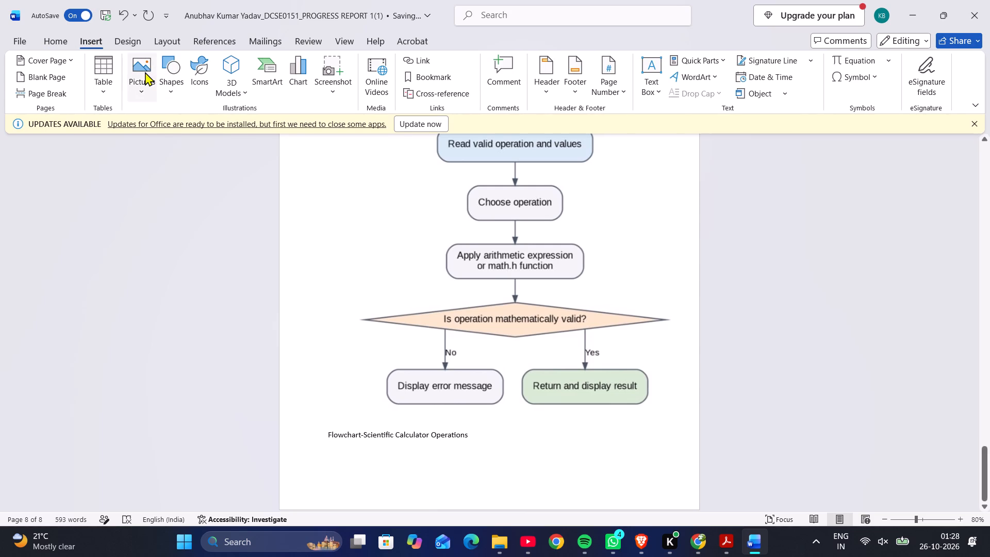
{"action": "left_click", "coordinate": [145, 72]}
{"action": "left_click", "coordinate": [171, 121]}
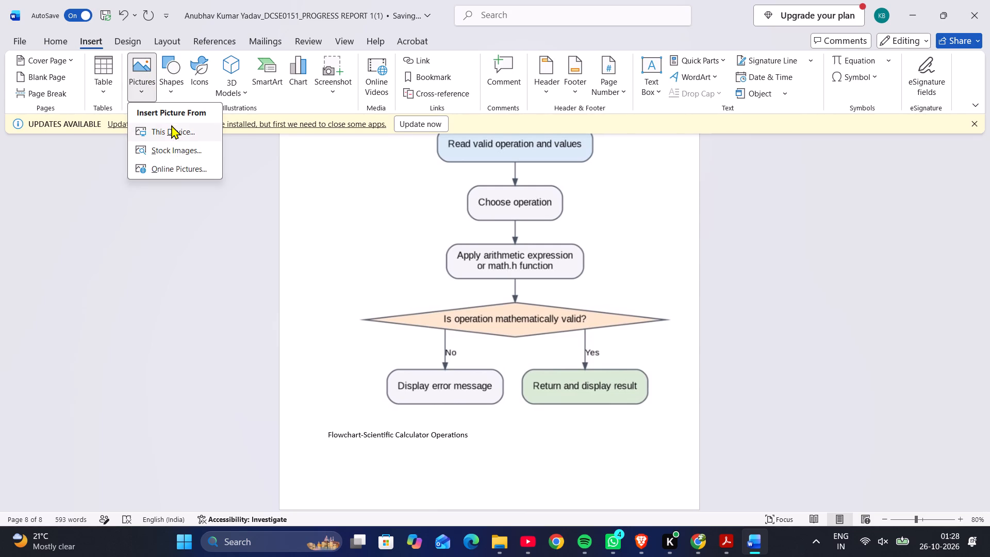
Insert the picture "WhatsApp Image 2026-10-26 at 1.10.45 AM" from the Music folder on the empty line below the "Flowchart-Scientific Calculator Operations" heading.
{"action": "left_click", "coordinate": [171, 130]}
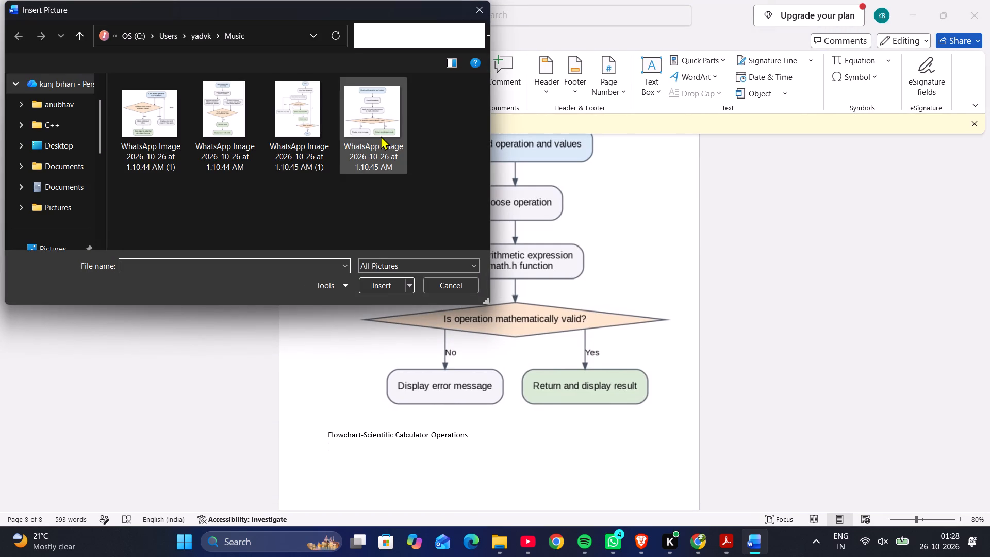
{"action": "left_click", "coordinate": [294, 117]}
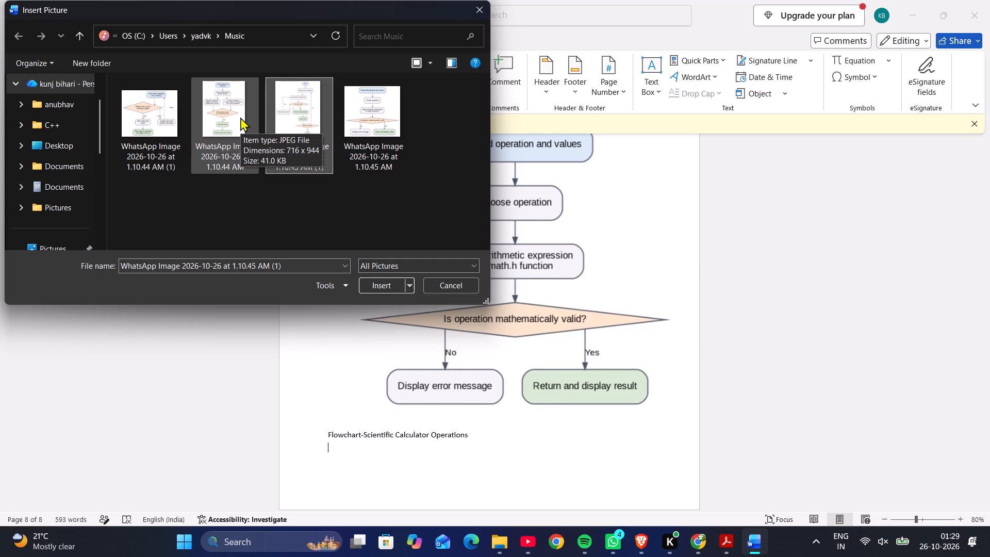
{"action": "left_click", "coordinate": [386, 133]}
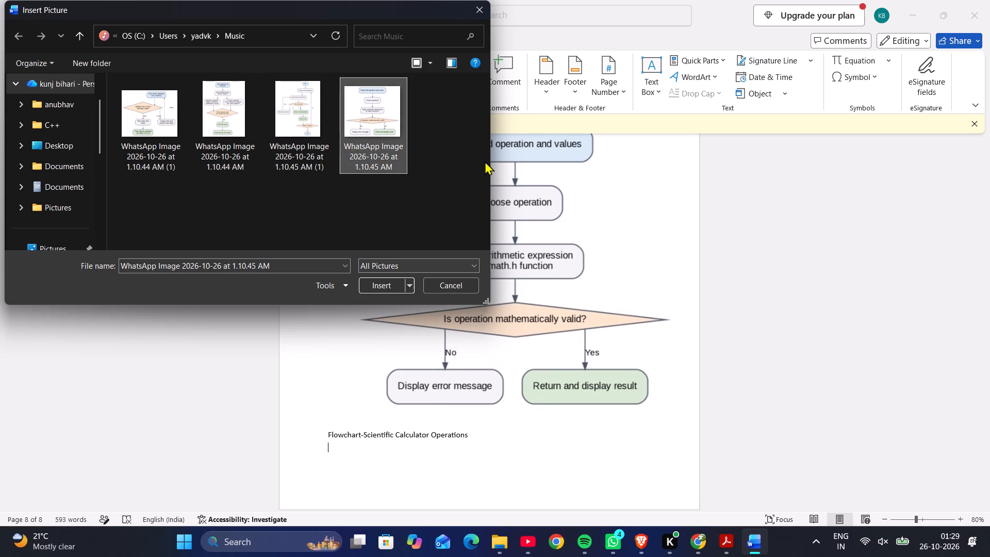
{"action": "left_click", "coordinate": [380, 288]}
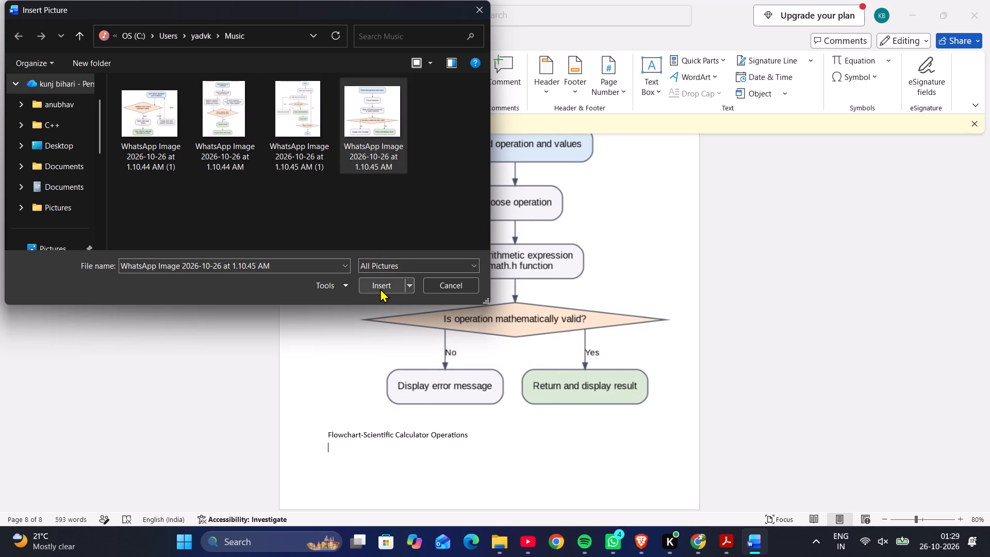
{"action": "left_click", "coordinate": [455, 176]}
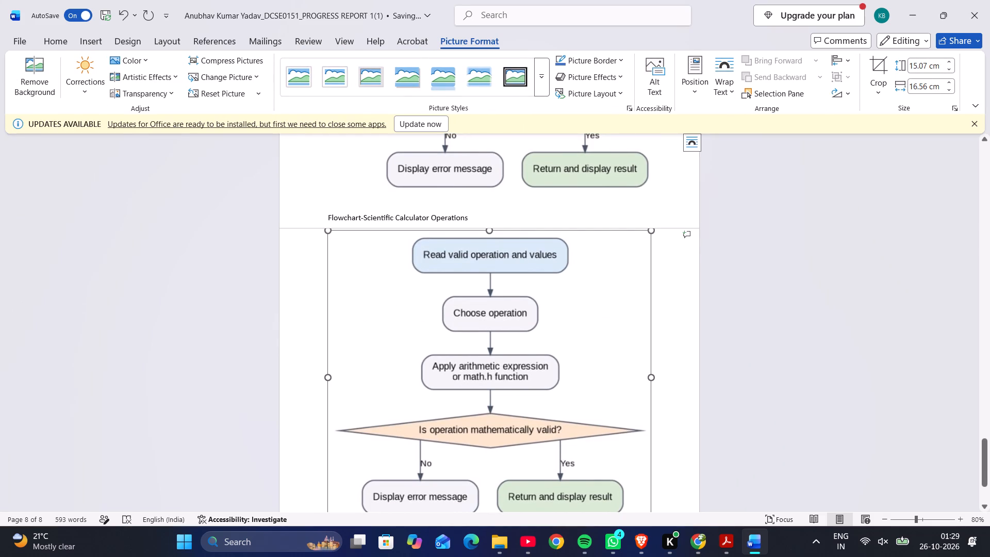
Delete both identical flowchart pictures, one under the Module 2 data flow diagram label and one under the "Flowchart-Scientific Calculator Operations" heading.
{"action": "scroll", "coordinate": [455, 176], "scroll_direction": "up", "scroll_amount": 4}
{"action": "key", "text": "BackSpace"}
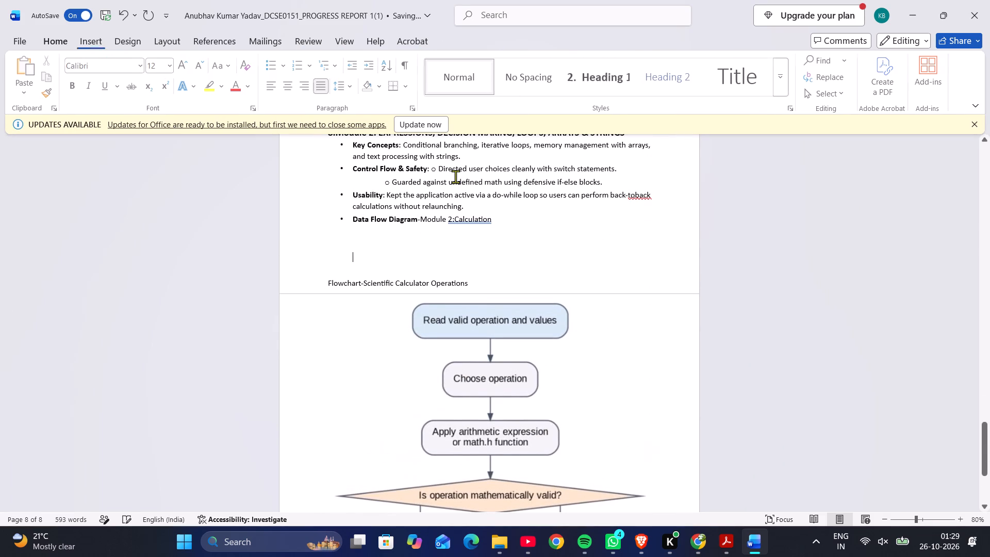
{"action": "left_click", "coordinate": [477, 404]}
{"action": "key", "text": "BackSpace"}
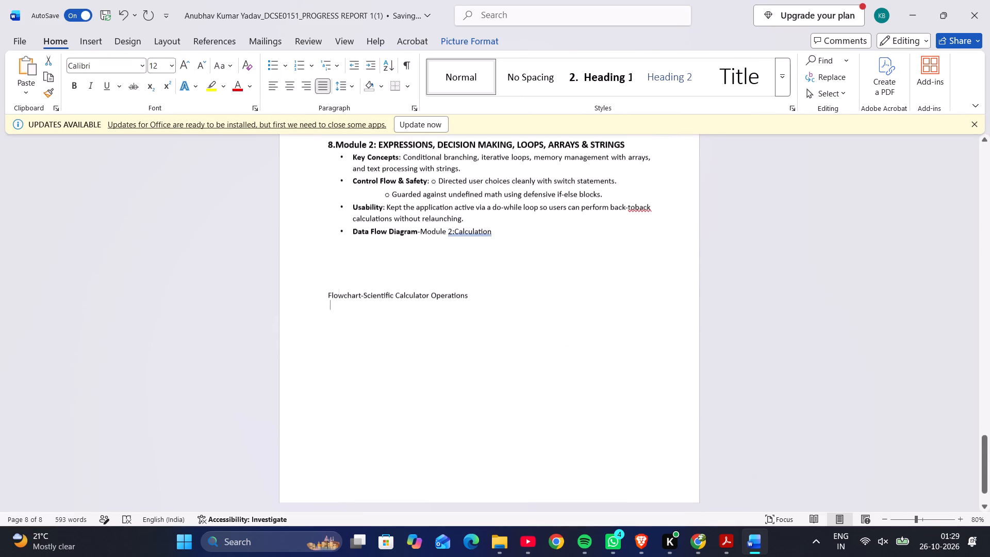
Insert the picture "WhatsApp Image 2026-10-26 at 1.10.44 AM" on a new unbulleted line below the "Data Flow Diagram-Module 2:Calculation" label.
{"action": "scroll", "coordinate": [416, 353], "scroll_direction": "down", "scroll_amount": 2}
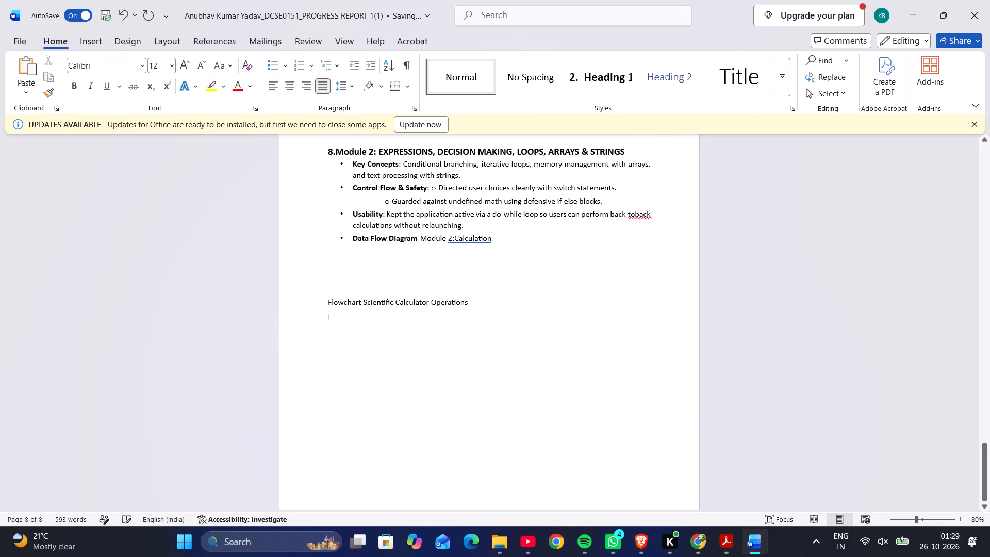
{"action": "scroll", "coordinate": [416, 353], "scroll_direction": "down", "scroll_amount": 2}
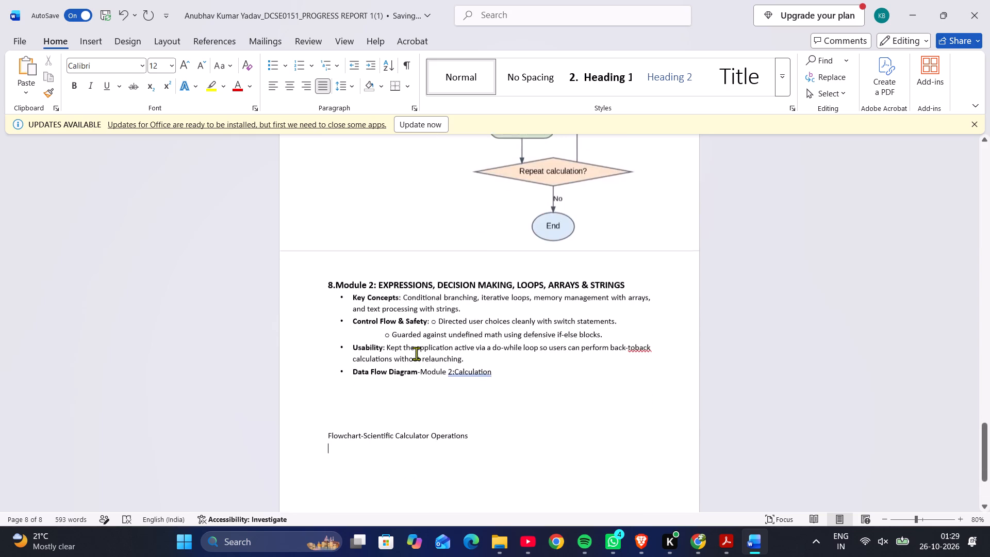
{"action": "left_click", "coordinate": [506, 368]}
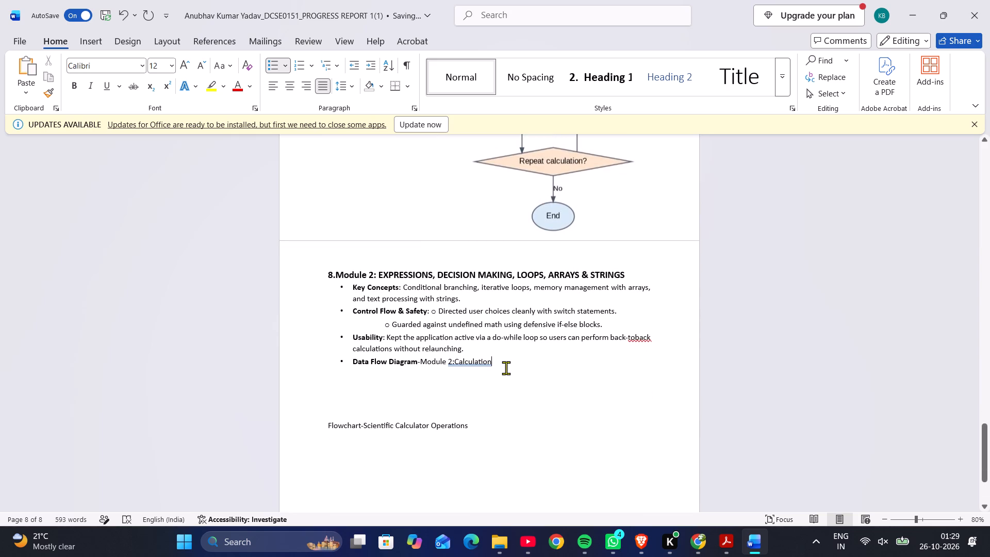
{"action": "key", "text": "Return"}
{"action": "key", "text": "BackSpace"}
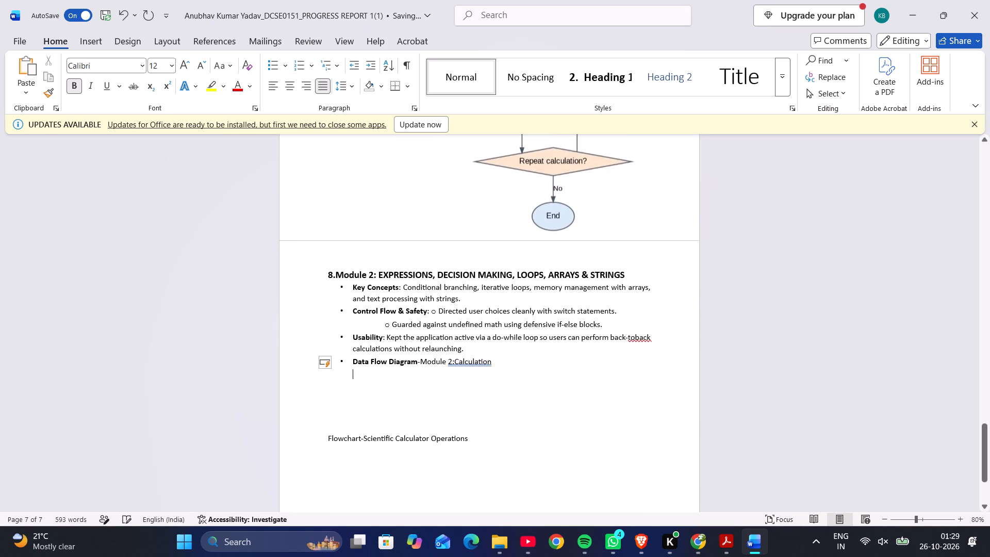
{"action": "left_click", "coordinate": [99, 40]}
{"action": "left_click", "coordinate": [142, 83]}
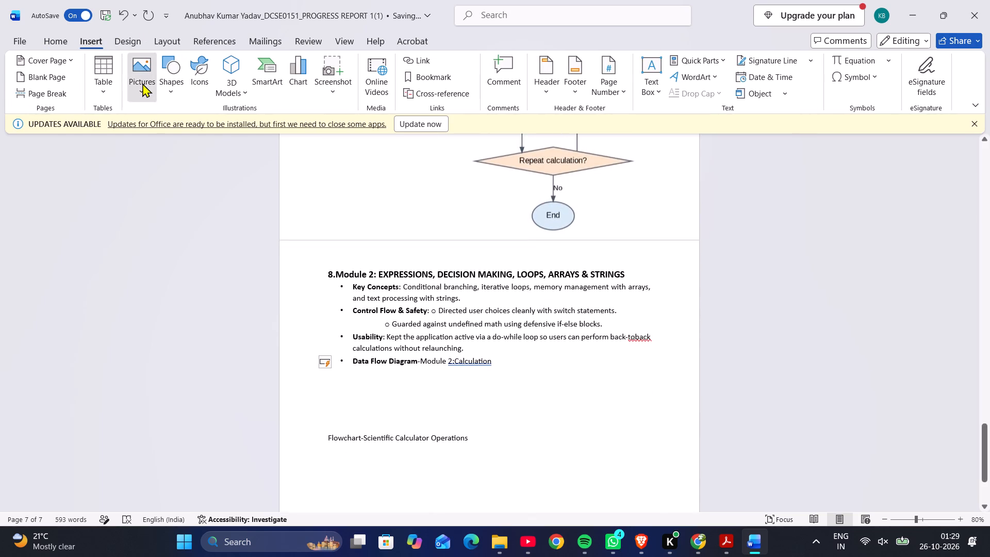
{"action": "left_click", "coordinate": [158, 126]}
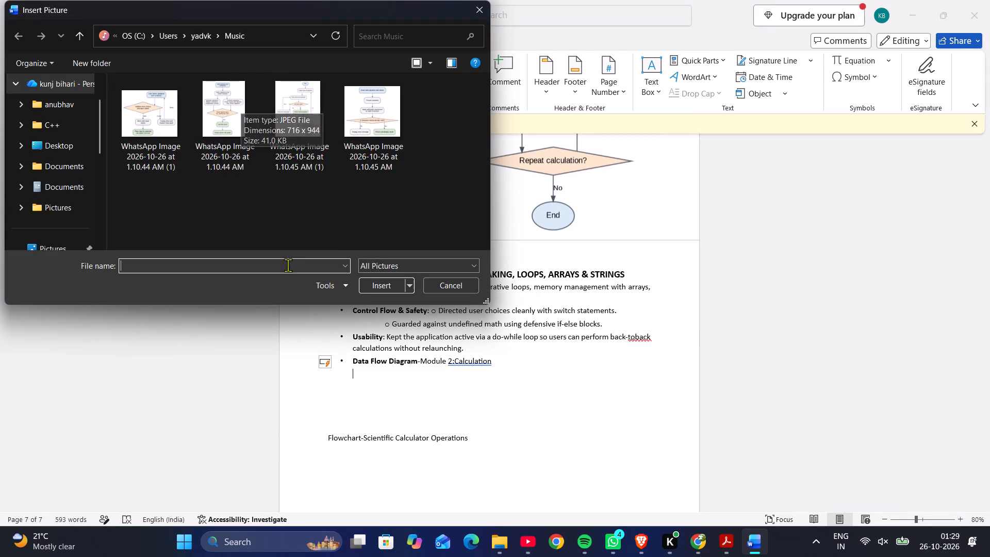
{"action": "left_click", "coordinate": [230, 144]}
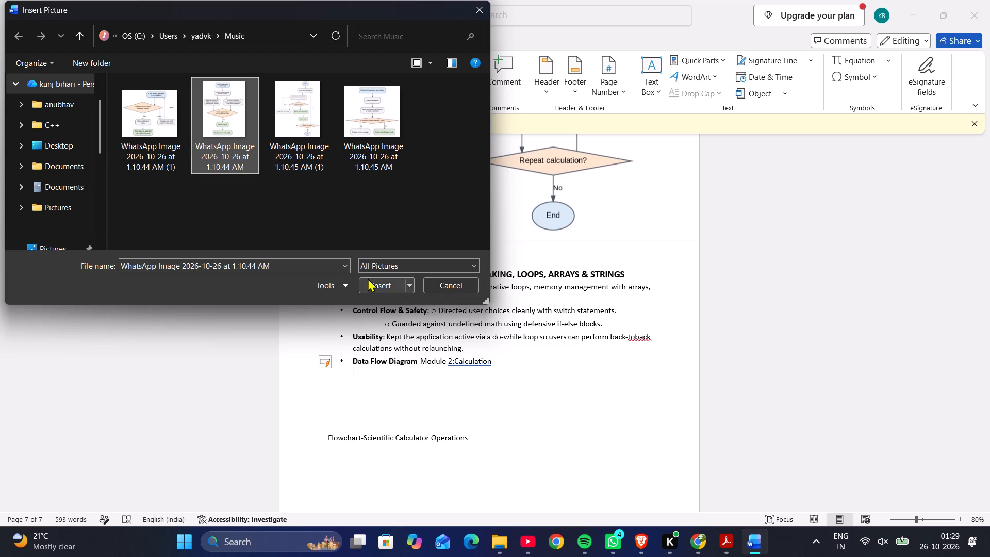
{"action": "left_click", "coordinate": [368, 278]}
Insert the picture "WhatsApp Image 2026-10-26 at 1.10.45 AM" on a new line below the "Flowchart-Scientific Calculator Operations" heading.
{"action": "scroll", "coordinate": [432, 319], "scroll_direction": "up", "scroll_amount": 2}
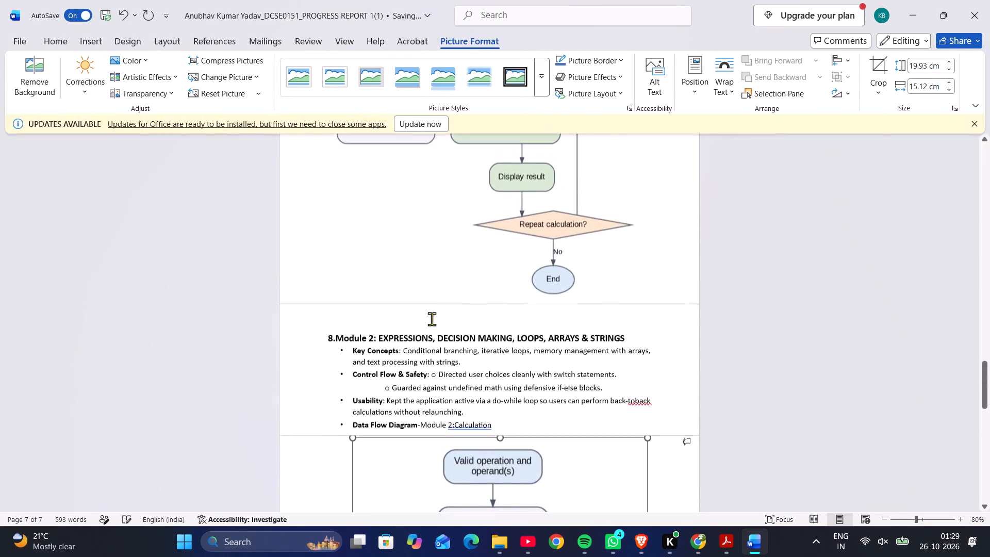
{"action": "scroll", "coordinate": [432, 319], "scroll_direction": "up", "scroll_amount": 3}
{"action": "scroll", "coordinate": [432, 319], "scroll_direction": "down", "scroll_amount": 4}
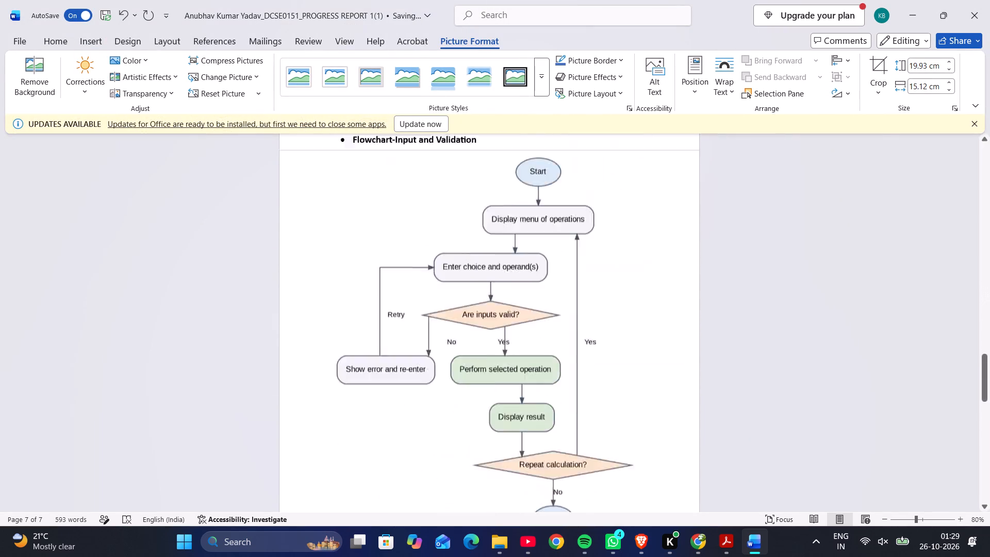
{"action": "scroll", "coordinate": [432, 319], "scroll_direction": "down", "scroll_amount": 7}
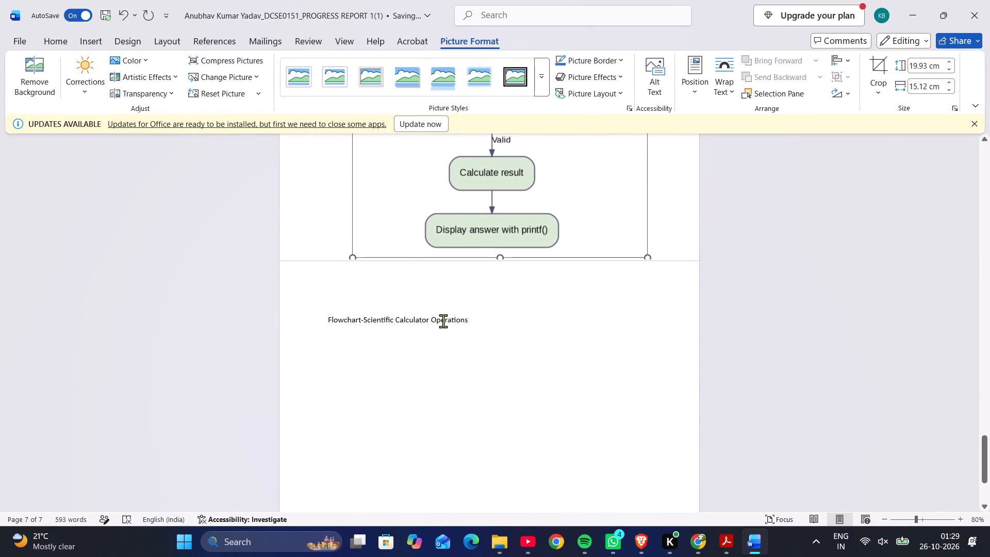
{"action": "left_click", "coordinate": [477, 319]}
{"action": "key", "text": "Return"}
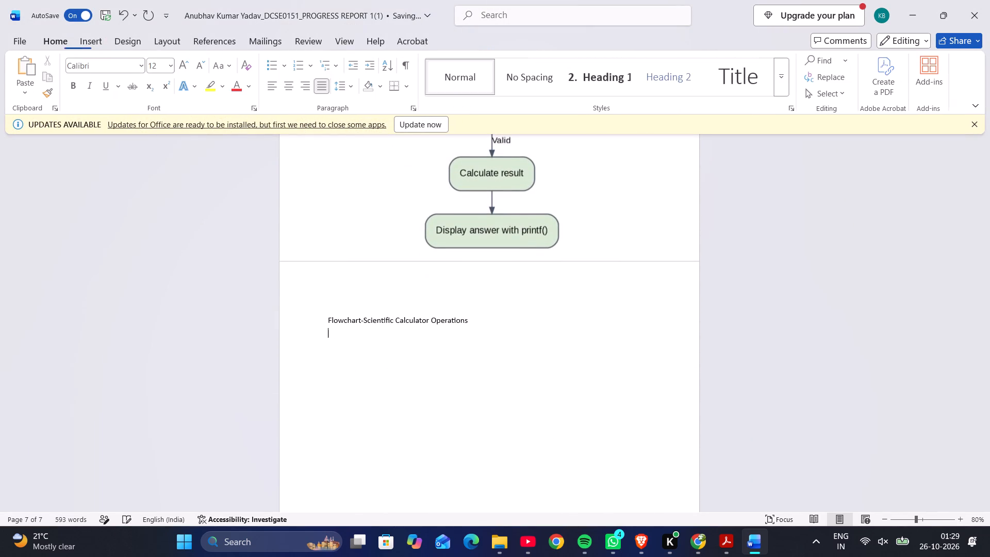
{"action": "left_click", "coordinate": [92, 45]}
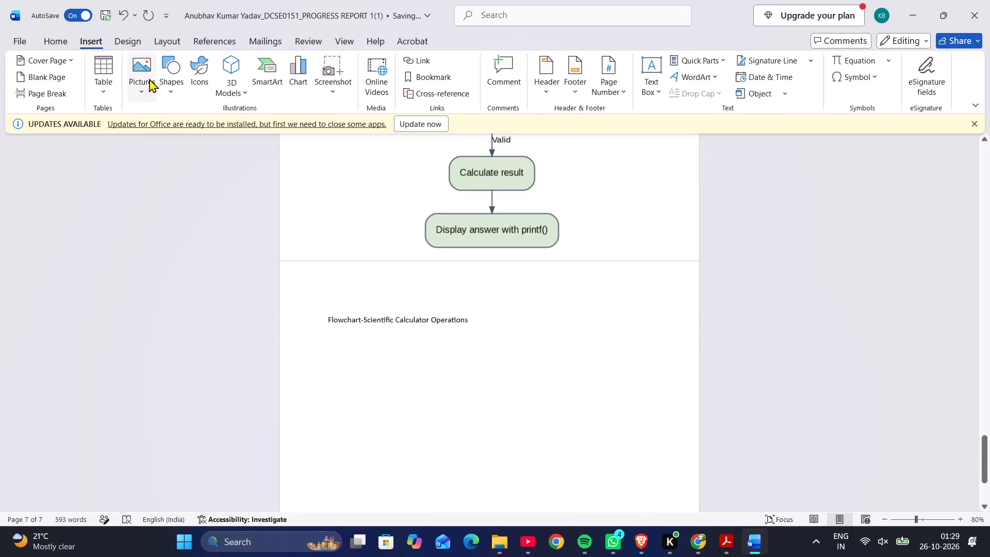
{"action": "left_click", "coordinate": [149, 78]}
{"action": "left_click", "coordinate": [161, 132]}
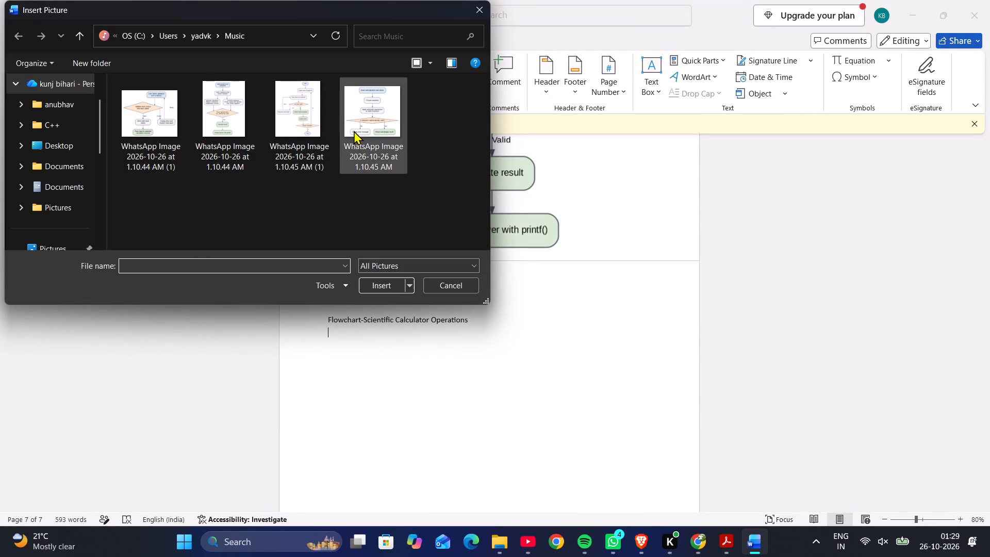
{"action": "left_click_drag", "start_coordinate": [354, 130], "coordinate": [382, 283]}
{"action": "left_click", "coordinate": [379, 283]}
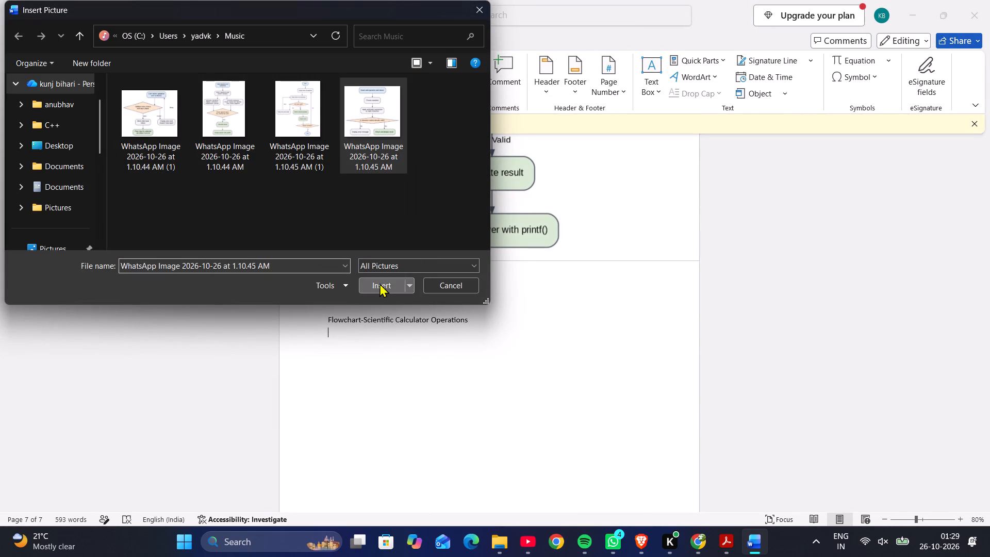
Format the "Flowchart-Scientific Calculator Operations" heading as a bold bulleted line.
{"action": "scroll", "coordinate": [415, 280], "scroll_direction": "down", "scroll_amount": 1}
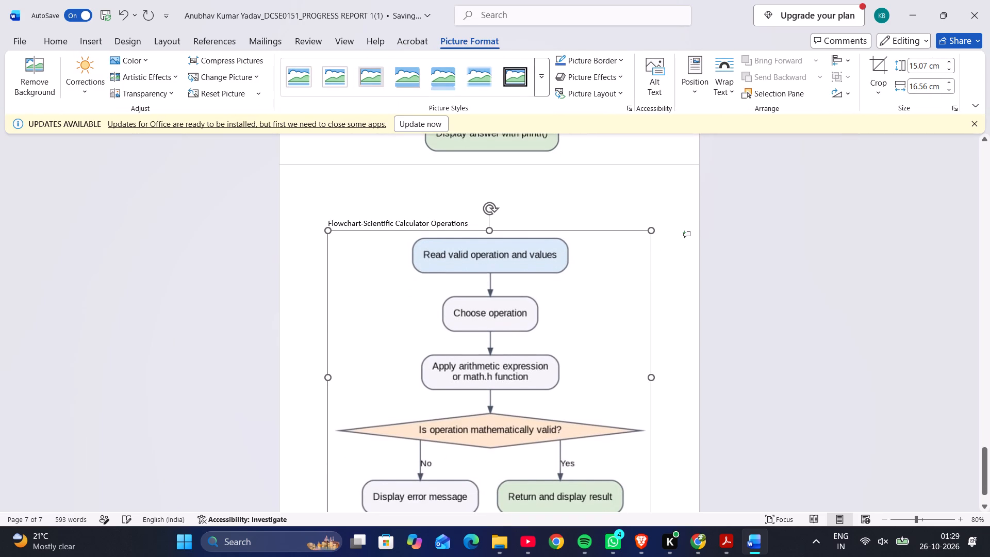
{"action": "scroll", "coordinate": [415, 280], "scroll_direction": "down", "scroll_amount": 1}
{"action": "left_click", "coordinate": [317, 186]}
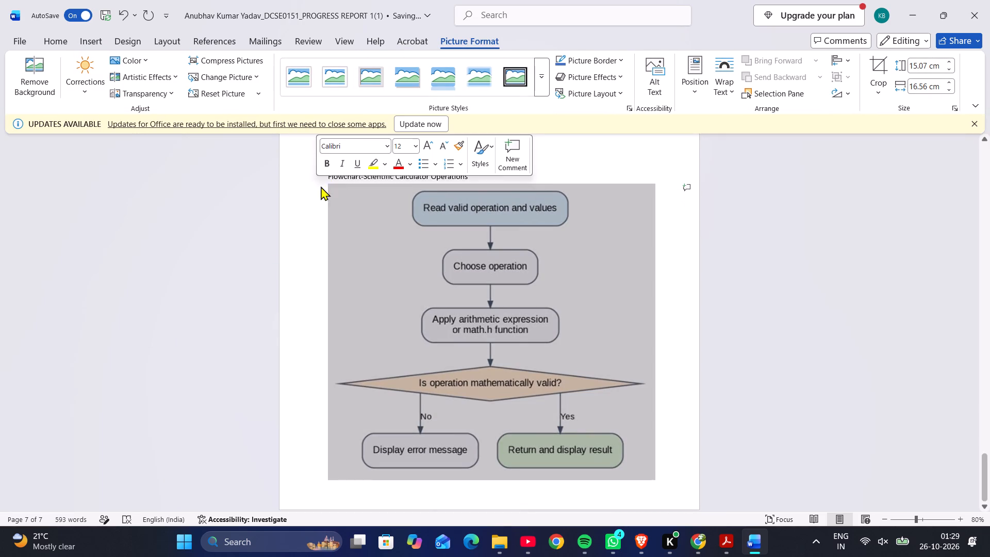
{"action": "left_click", "coordinate": [316, 183]}
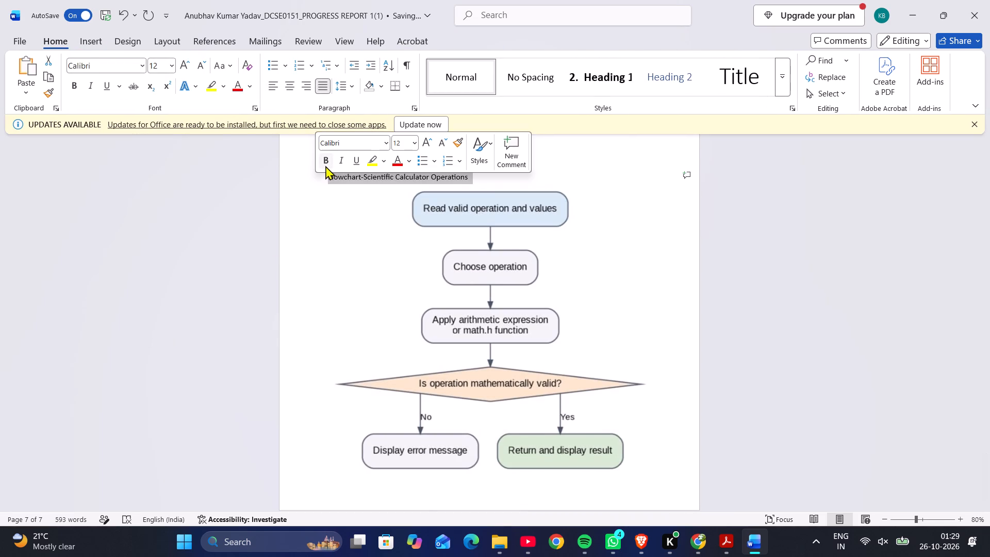
{"action": "left_click", "coordinate": [325, 165]}
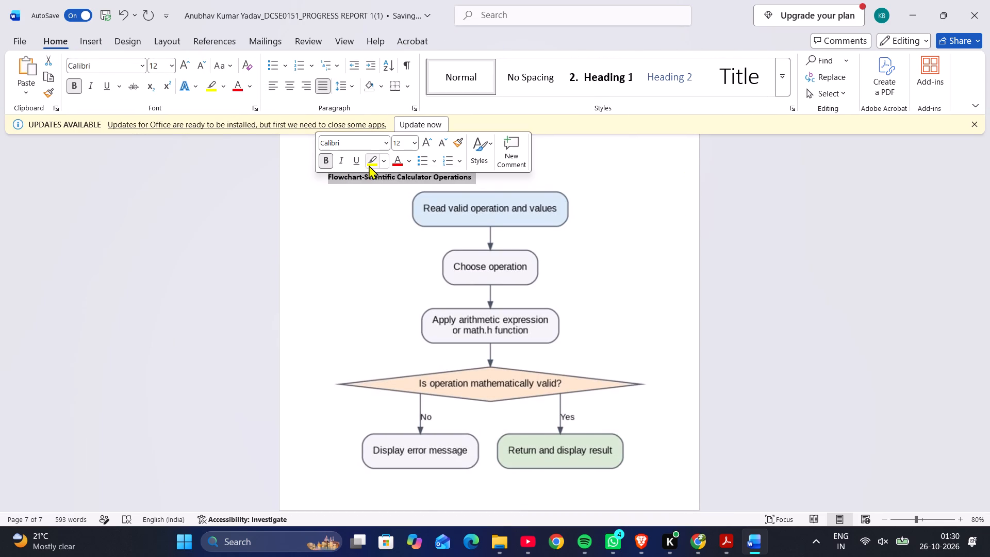
{"action": "left_click", "coordinate": [418, 161]}
{"action": "left_click", "coordinate": [384, 198]}
Make the "Module 2:Calculation" part of the data flow diagram label in the Module 2 section bold.
{"action": "scroll", "coordinate": [384, 198], "scroll_direction": "up", "scroll_amount": 1}
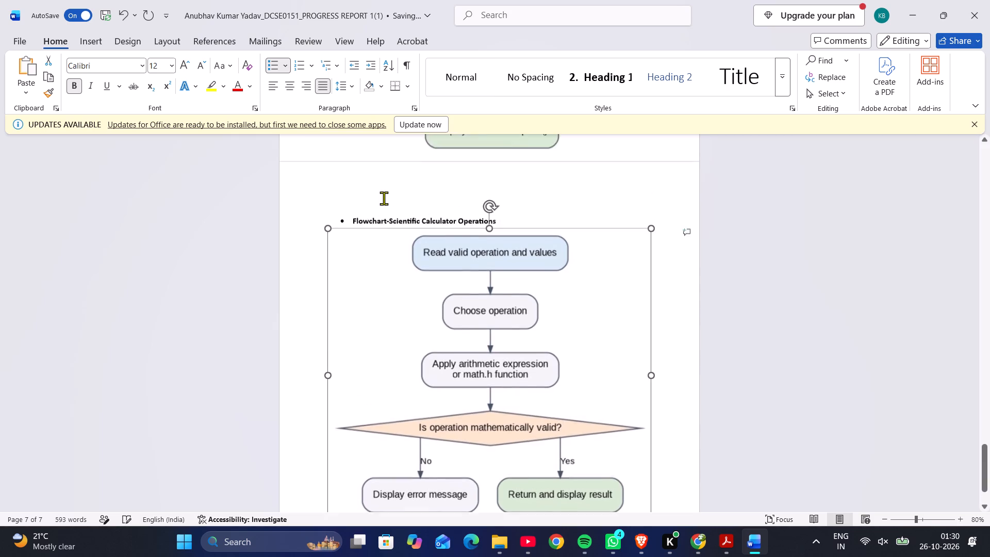
{"action": "scroll", "coordinate": [384, 198], "scroll_direction": "up", "scroll_amount": 4}
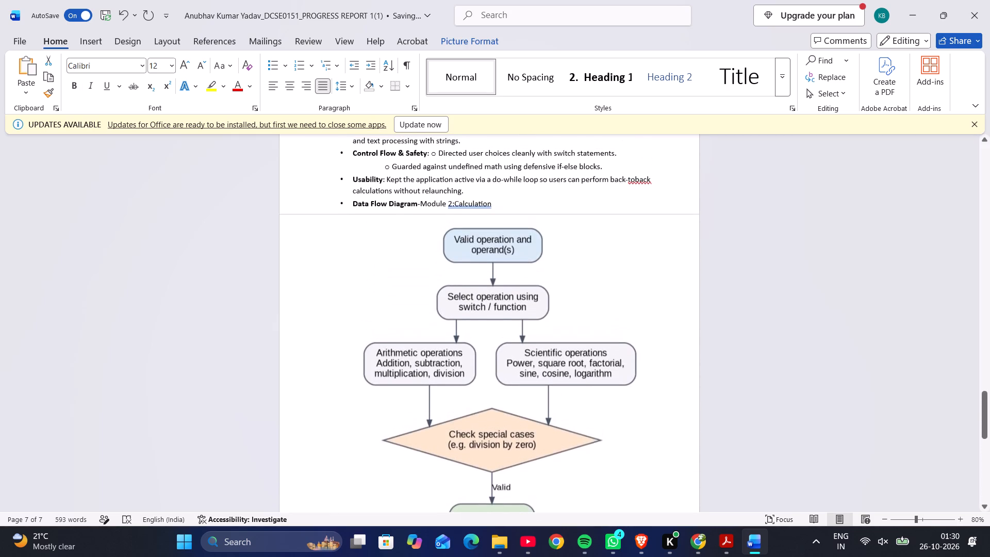
{"action": "scroll", "coordinate": [384, 198], "scroll_direction": "up", "scroll_amount": 2}
{"action": "scroll", "coordinate": [384, 198], "scroll_direction": "down", "scroll_amount": 1}
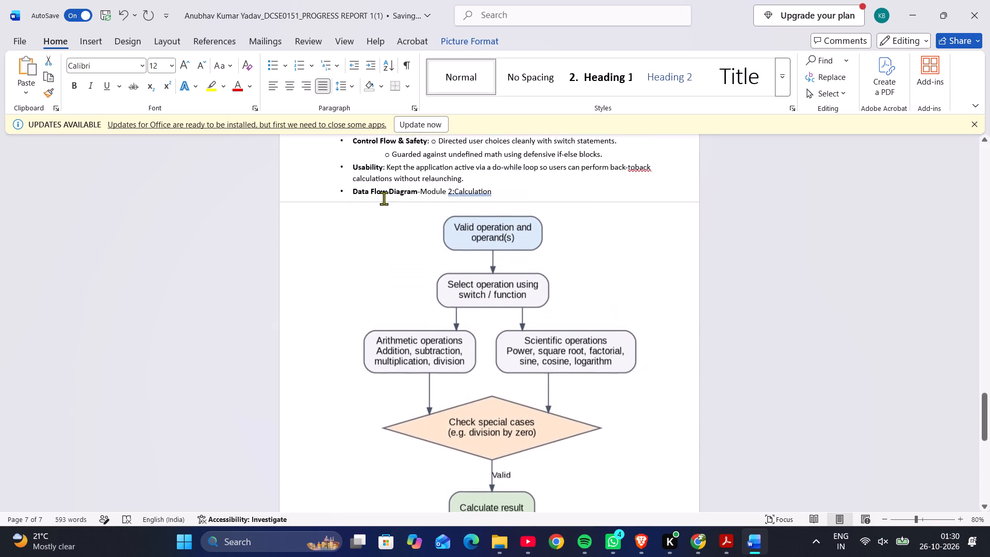
{"action": "scroll", "coordinate": [384, 198], "scroll_direction": "down", "scroll_amount": 1}
{"action": "left_click_drag", "start_coordinate": [421, 187], "coordinate": [449, 186]}
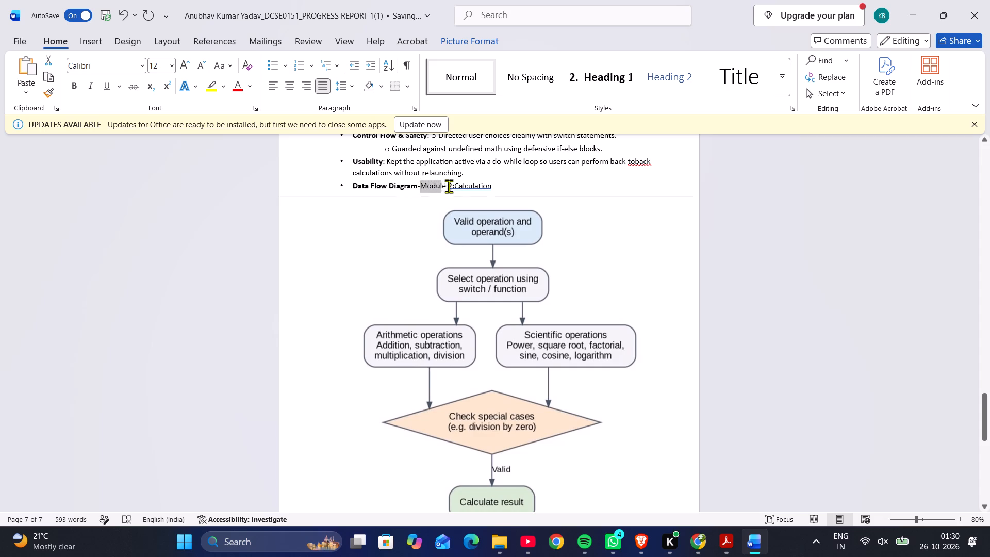
{"action": "left_click_drag", "start_coordinate": [449, 186], "coordinate": [480, 186]}
{"action": "left_click", "coordinate": [486, 169]}
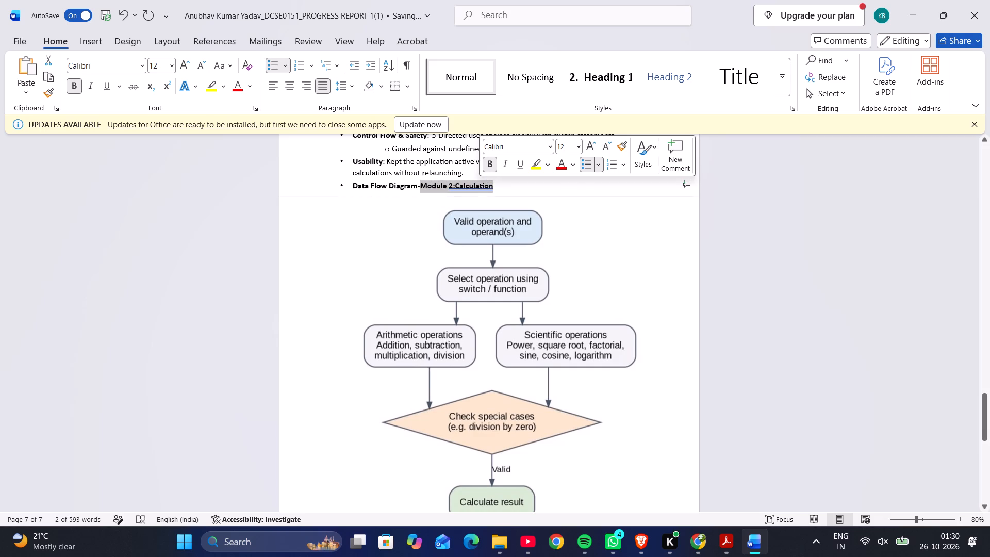
{"action": "left_click", "coordinate": [414, 208]}
Save the progress report and minimize the Word window.
{"action": "scroll", "coordinate": [414, 208], "scroll_direction": "up", "scroll_amount": 2}
{"action": "scroll", "coordinate": [414, 208], "scroll_direction": "down", "scroll_amount": 5}
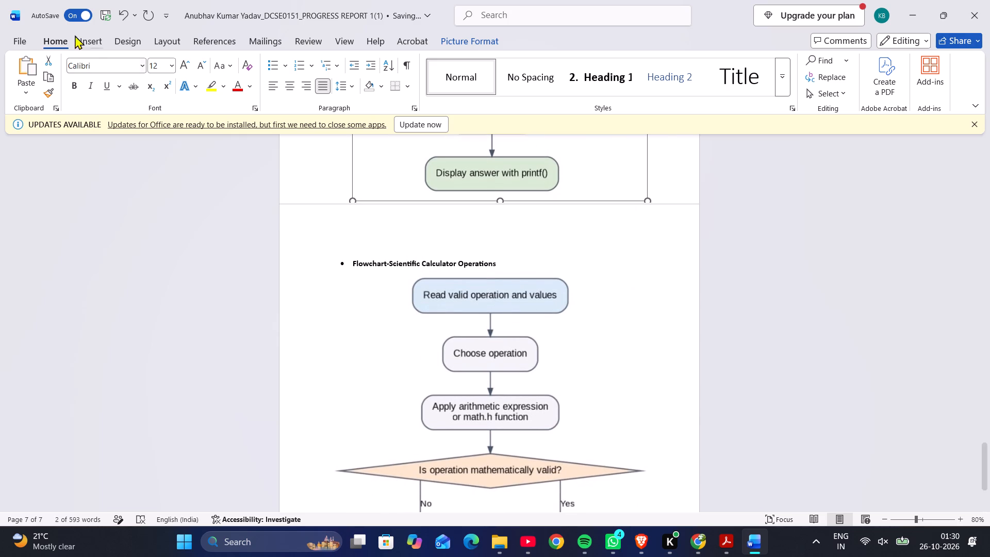
{"action": "left_click", "coordinate": [107, 11]}
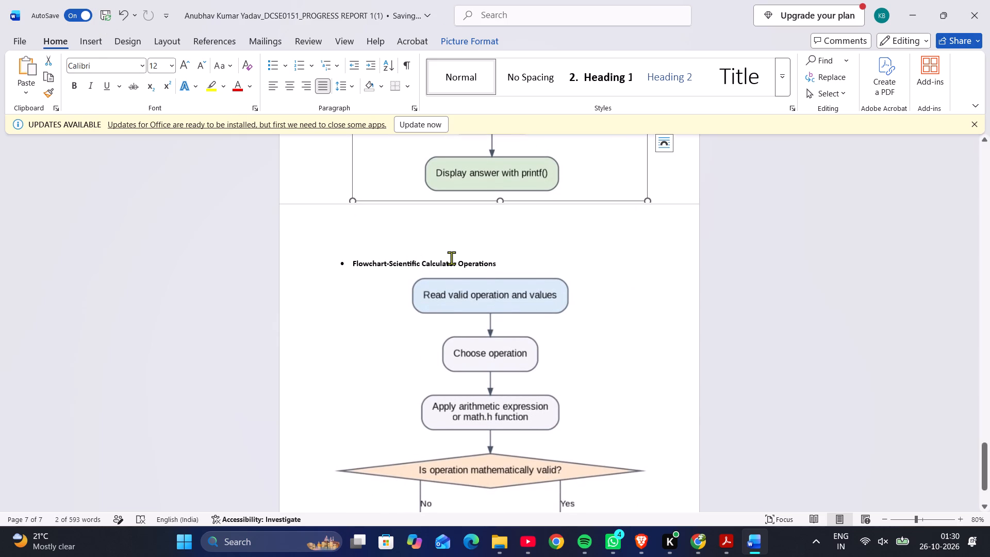
{"action": "left_click", "coordinate": [920, 5]}
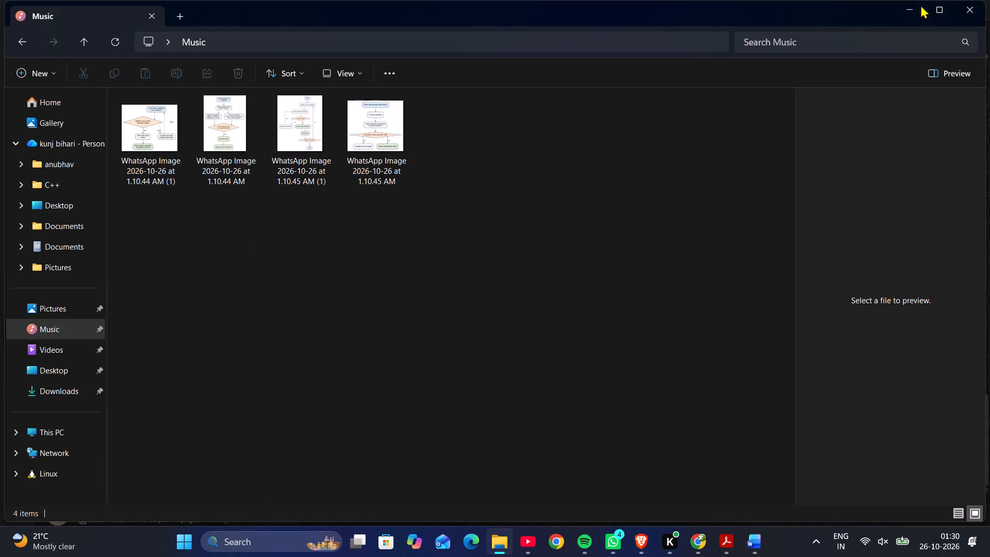
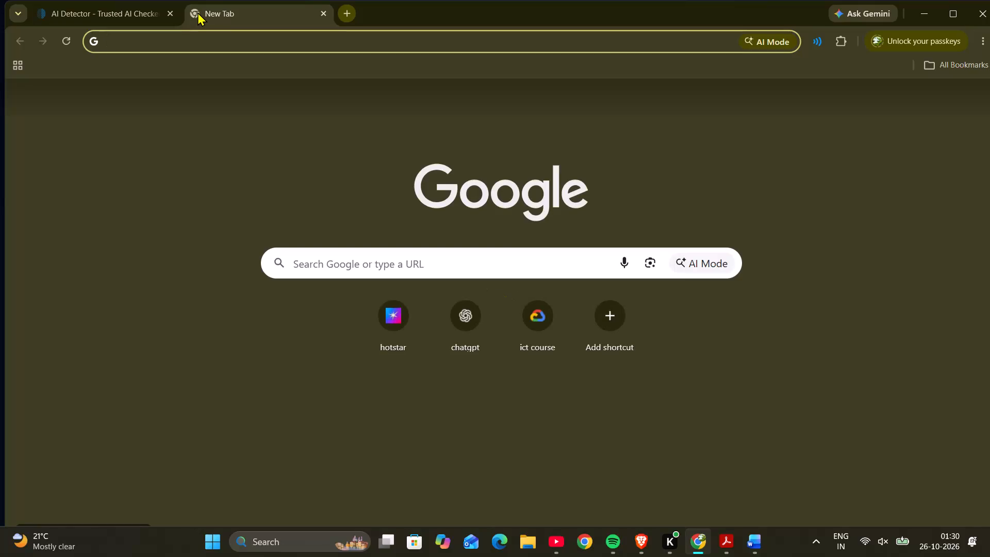
Search the web for "word to pdf converter" and open iLovePDF's Word to PDF page.
{"action": "type", "text": "ord"}
{"action": "key", "text": "space"}
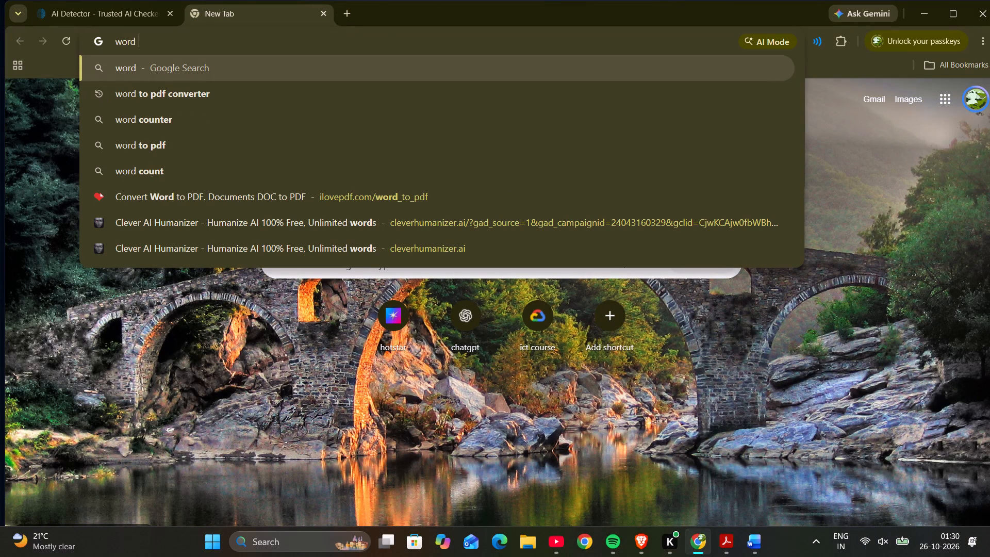
{"action": "key", "text": "Down"}
{"action": "key", "text": "Return"}
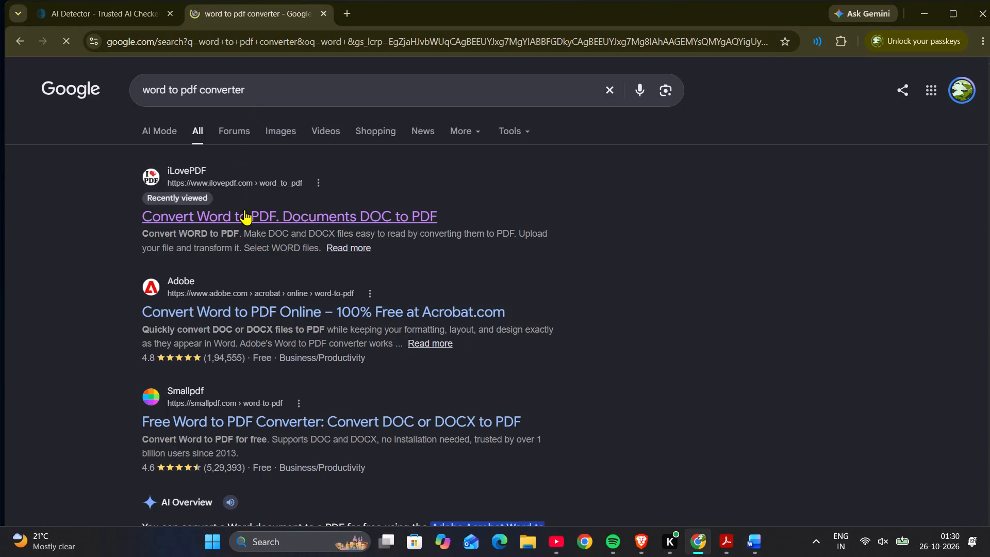
{"action": "left_click", "coordinate": [244, 210]}
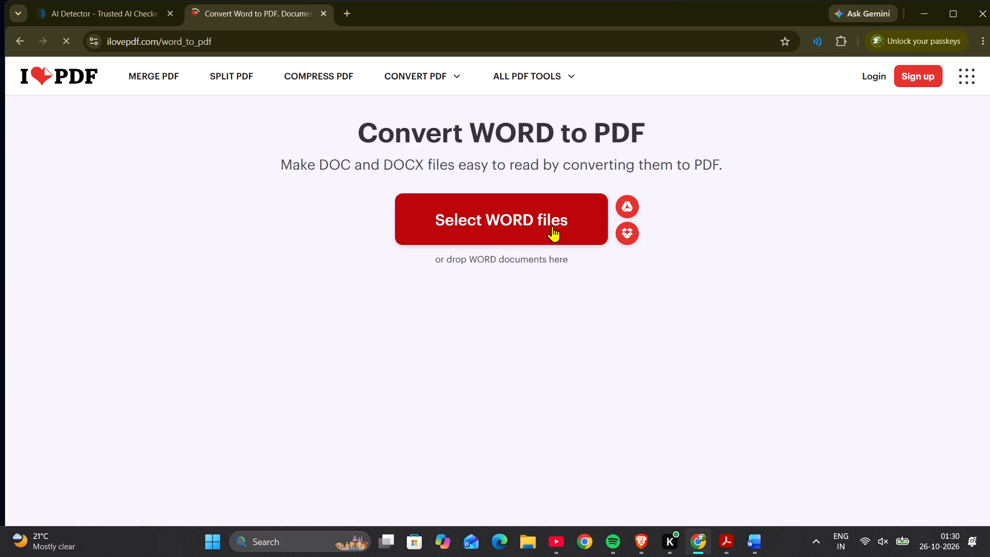
Upload the "PROGRESS REPORT 1(1)" Word file from the Desktop to the converter, closing the document in Word.
{"action": "left_click", "coordinate": [552, 226]}
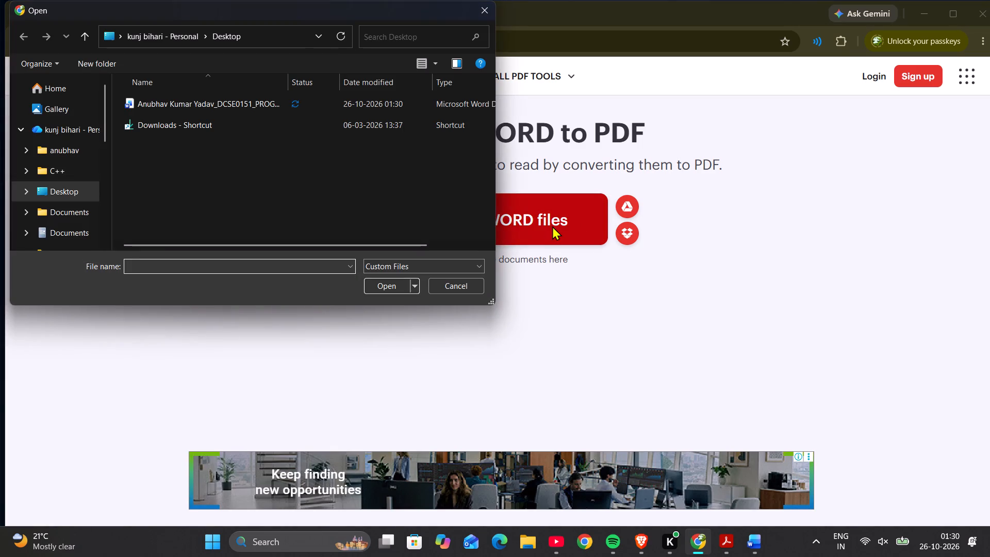
{"action": "left_click", "coordinate": [249, 102]}
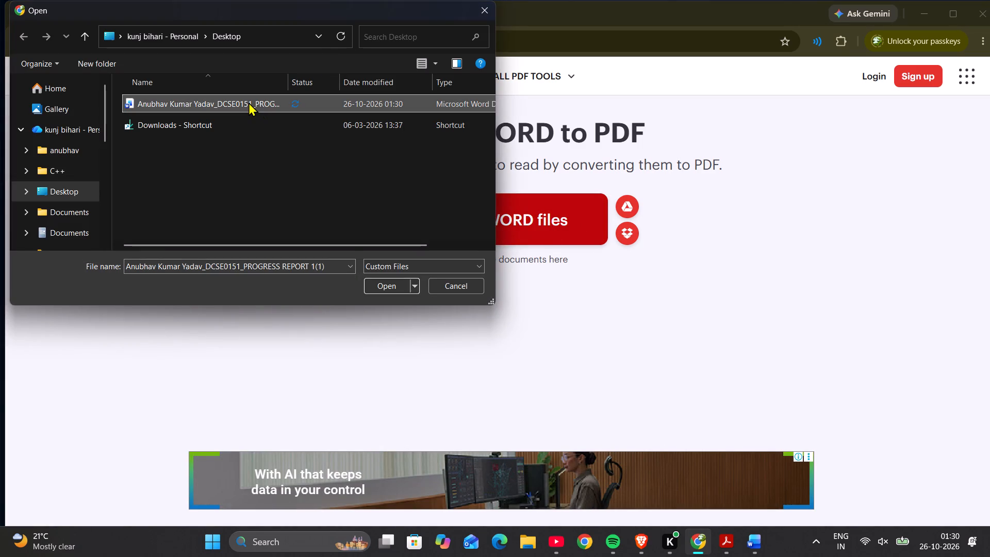
{"action": "left_click", "coordinate": [378, 288]}
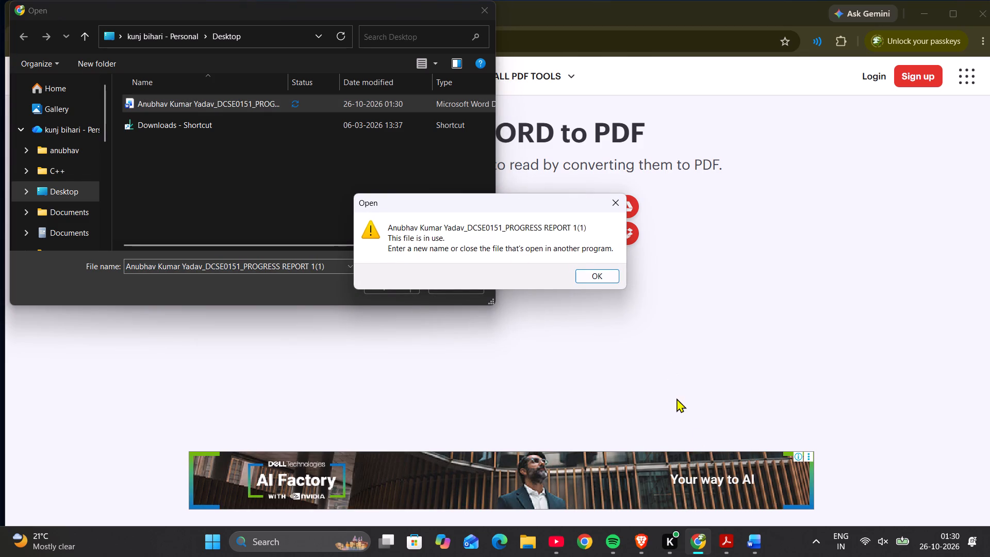
{"action": "left_click", "coordinate": [808, 428]}
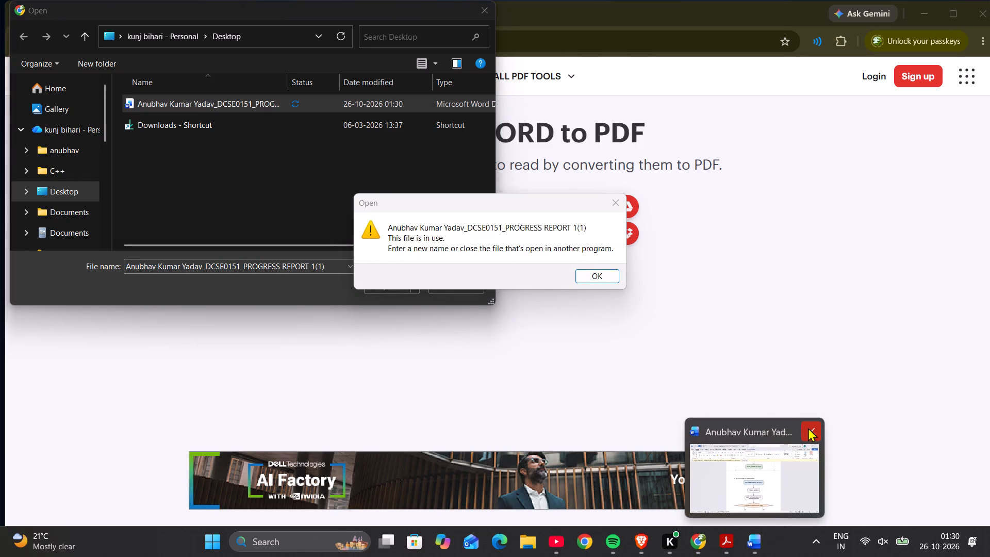
{"action": "left_click", "coordinate": [595, 272]}
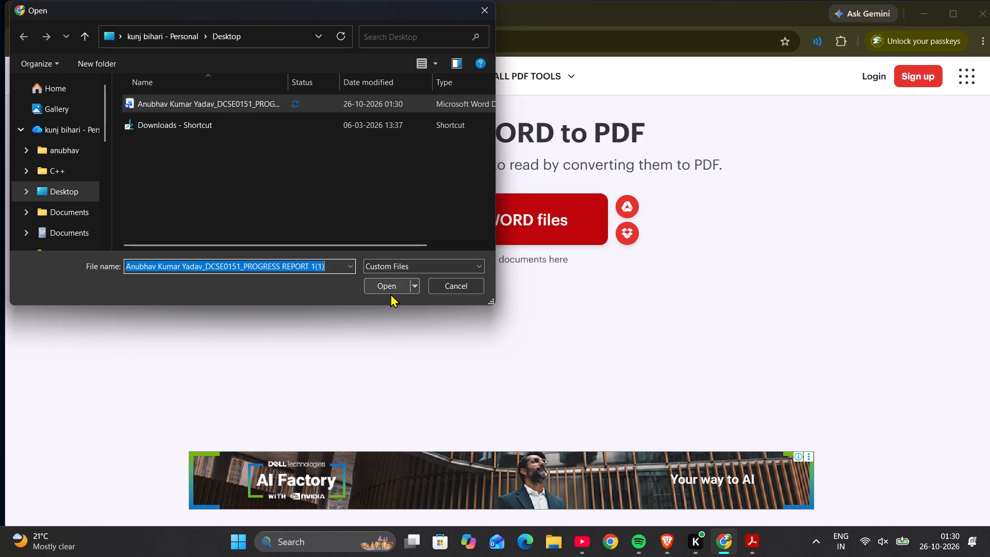
{"action": "left_click", "coordinate": [390, 293]}
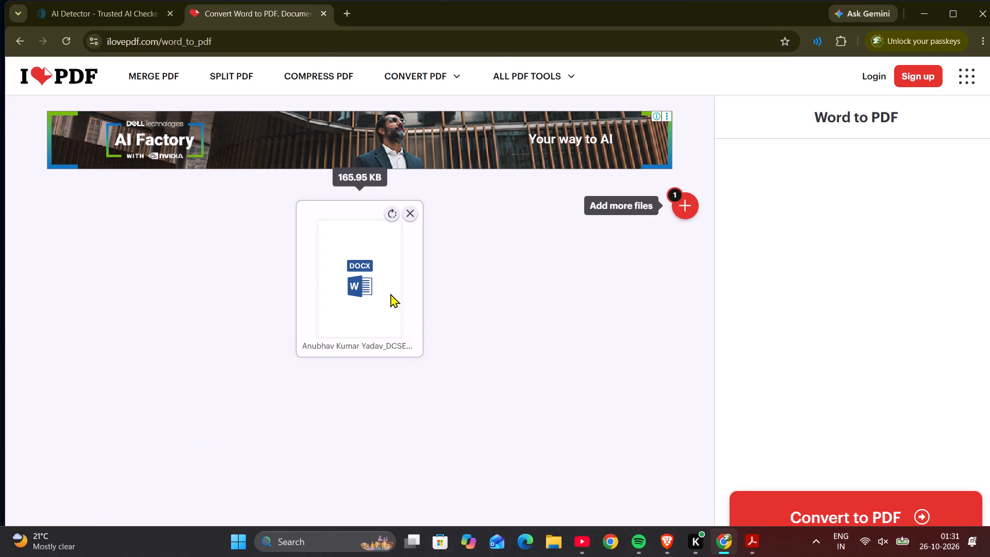
Convert the uploaded progress report to PDF and download the resulting file.
{"action": "scroll", "coordinate": [621, 318], "scroll_direction": "down", "scroll_amount": 1}
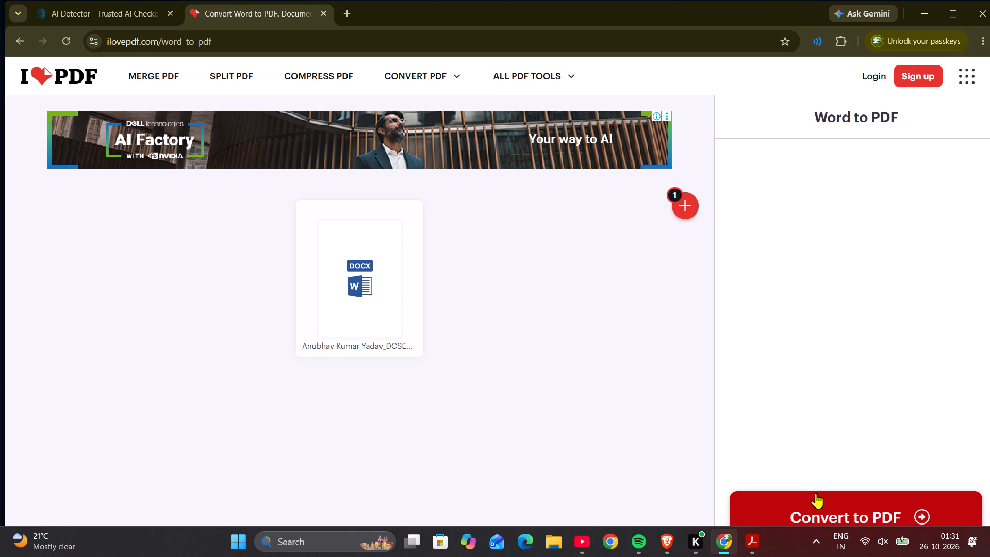
{"action": "left_click", "coordinate": [808, 498]}
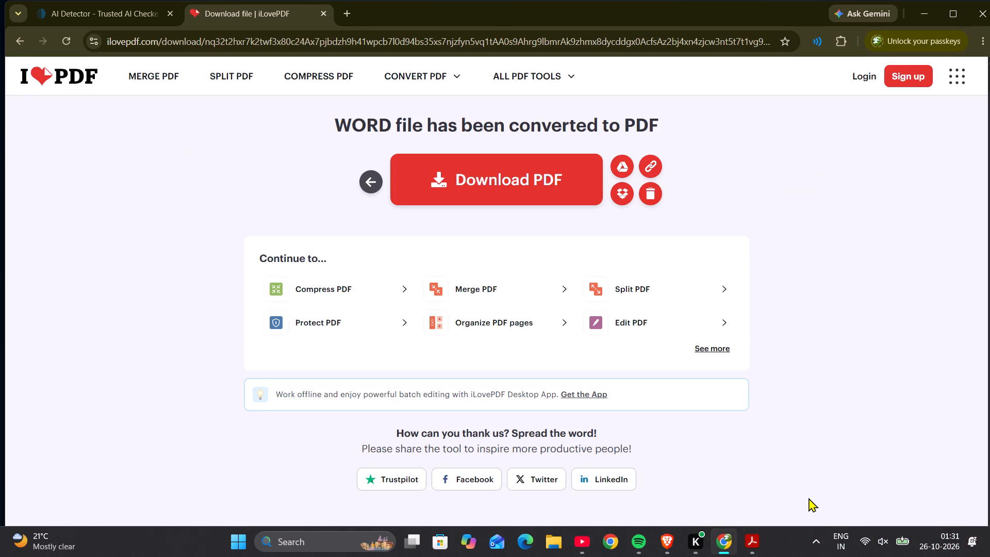
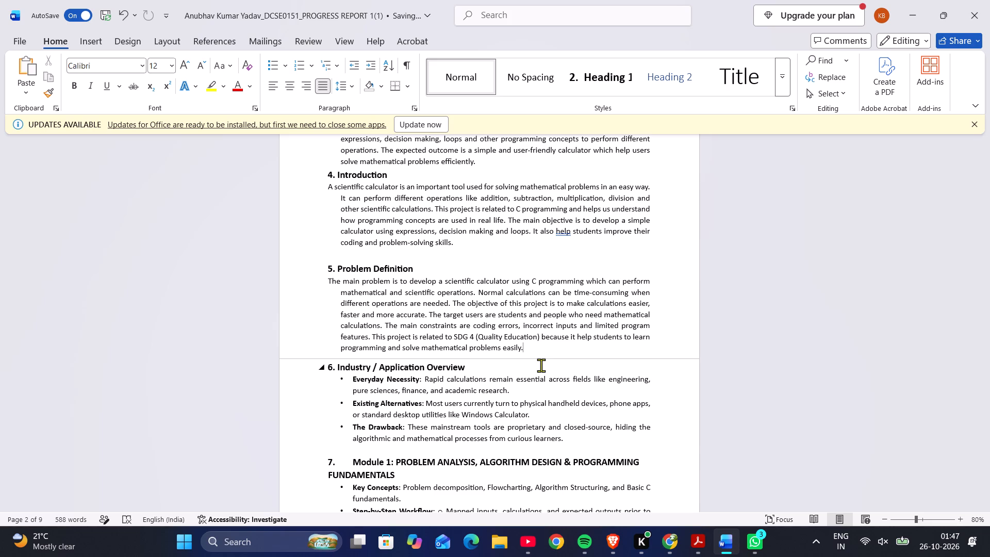
Delete the three bullet points under the Industry / Application Overview heading and insert an empty line below the heading.
{"action": "left_click_drag", "start_coordinate": [574, 444], "coordinate": [356, 389]}
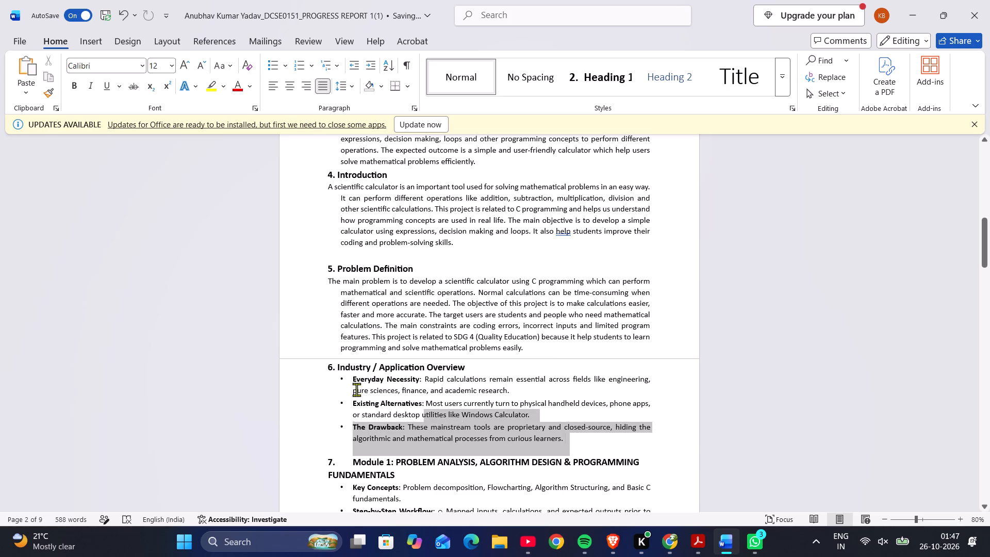
{"action": "left_click_drag", "start_coordinate": [356, 389], "coordinate": [323, 372]}
{"action": "left_click", "coordinate": [329, 400]}
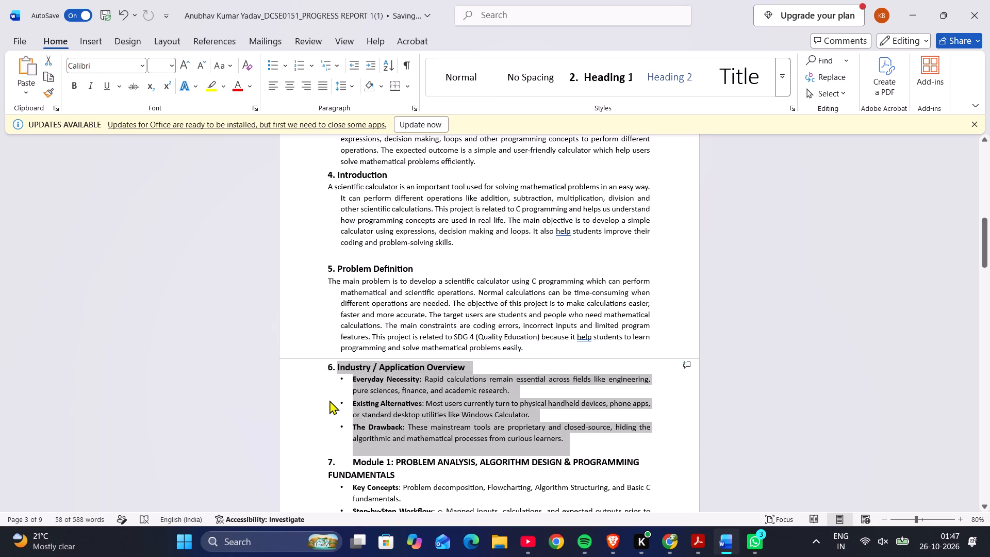
{"action": "left_click_drag", "start_coordinate": [569, 442], "coordinate": [343, 384]}
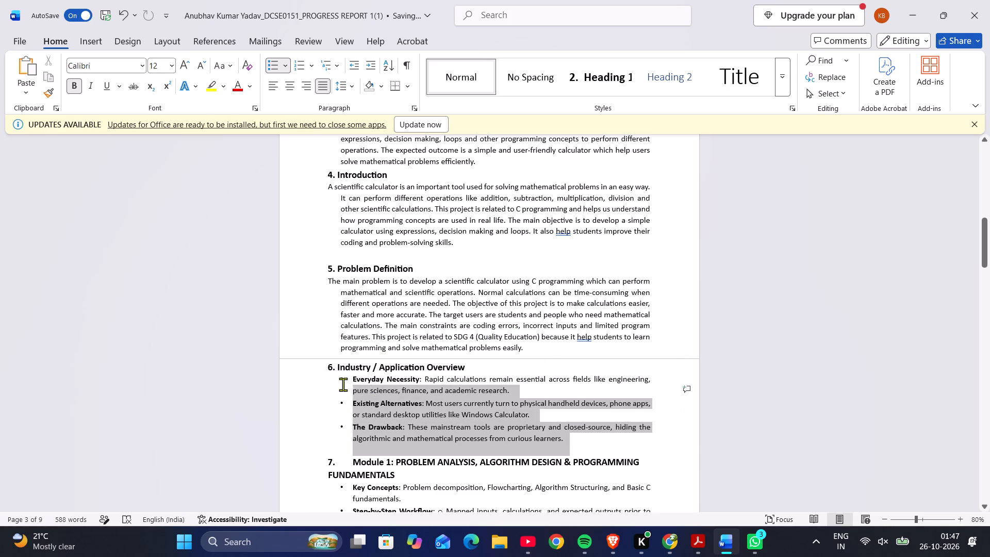
{"action": "left_click_drag", "start_coordinate": [343, 384], "coordinate": [335, 378]}
{"action": "key", "text": "BackSpace"}
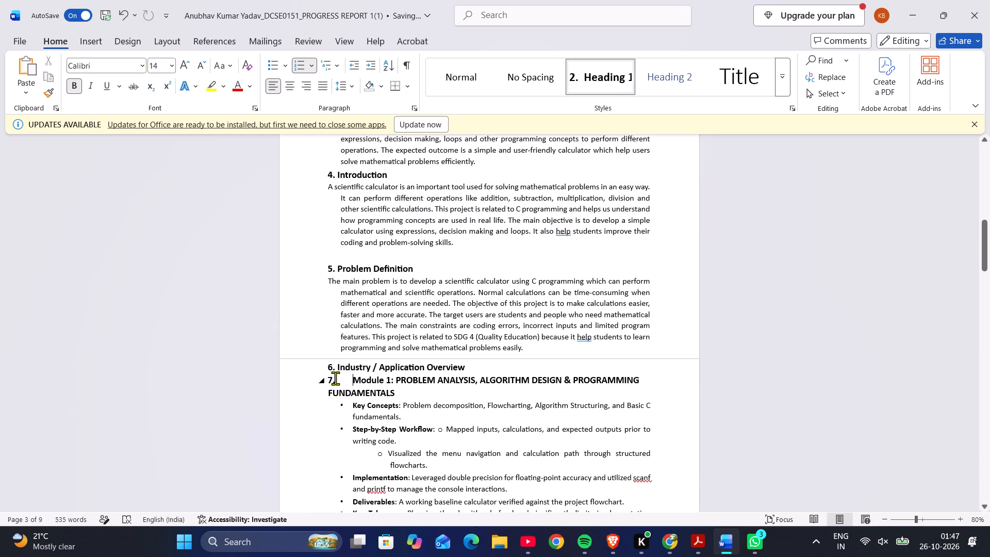
{"action": "left_click", "coordinate": [476, 371]}
{"action": "key", "text": "Return"}
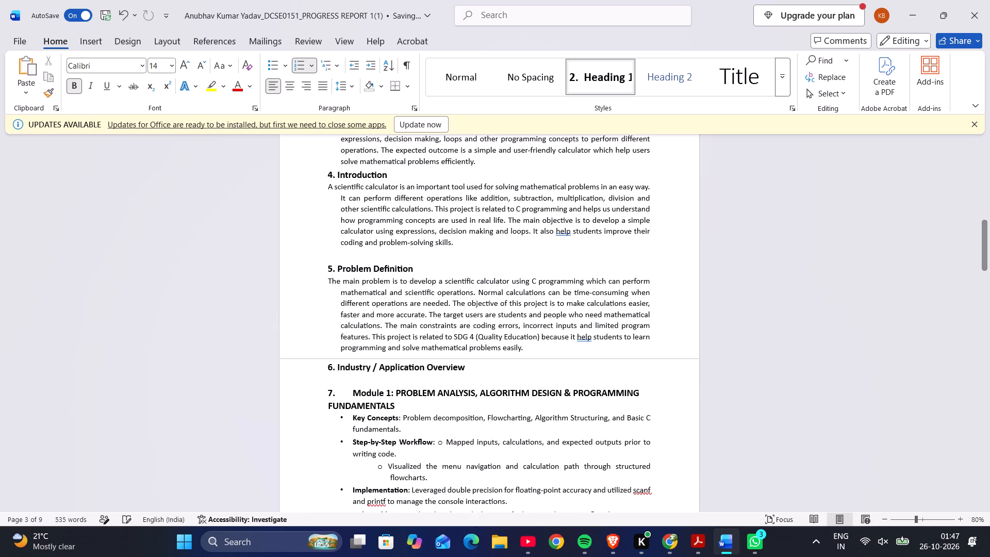
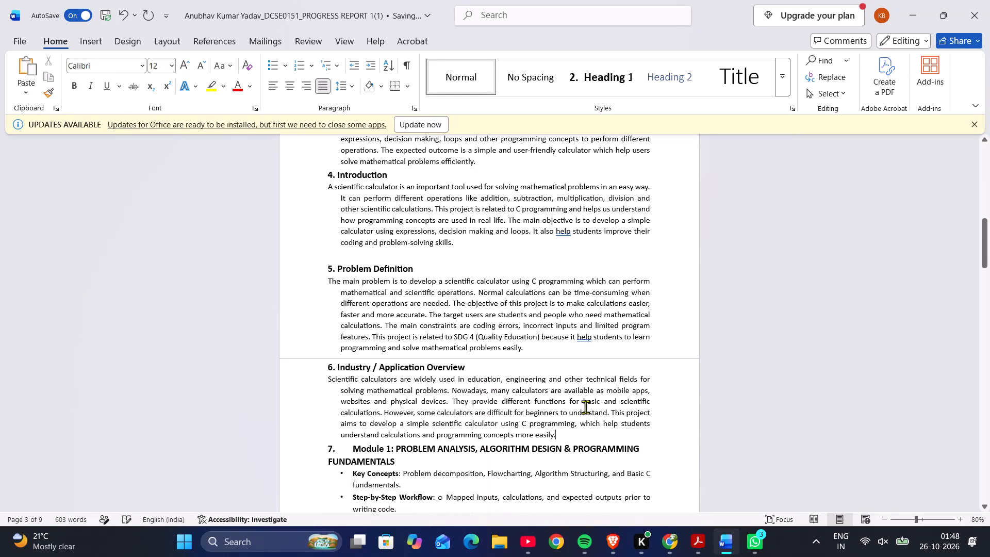
Insert an empty line between the Industry / Application Overview paragraph and the Module 1 heading.
{"action": "key", "text": "Return"}
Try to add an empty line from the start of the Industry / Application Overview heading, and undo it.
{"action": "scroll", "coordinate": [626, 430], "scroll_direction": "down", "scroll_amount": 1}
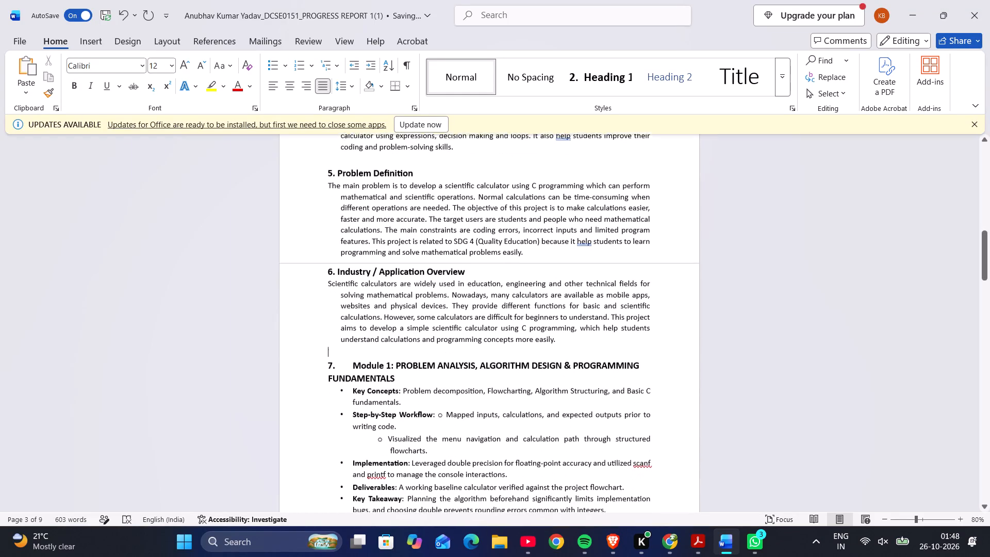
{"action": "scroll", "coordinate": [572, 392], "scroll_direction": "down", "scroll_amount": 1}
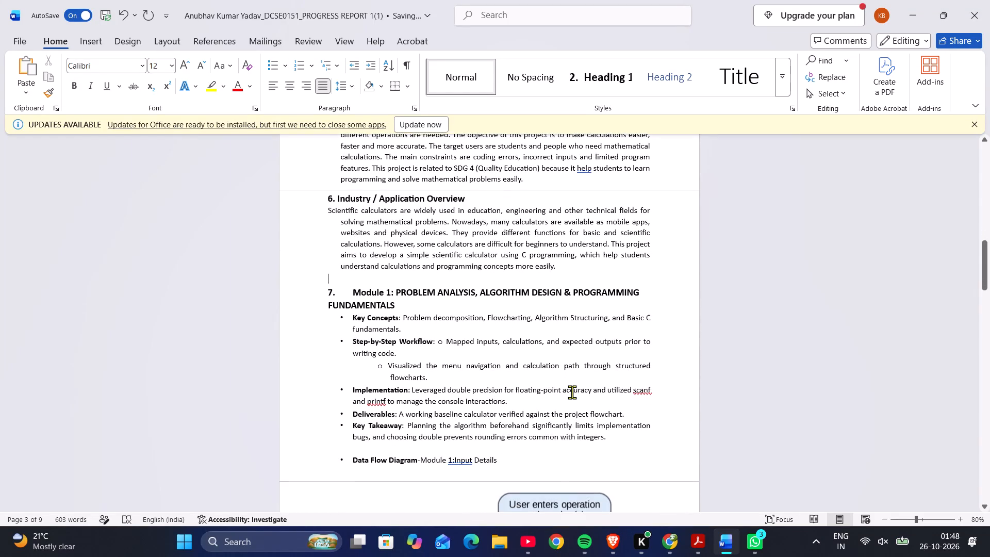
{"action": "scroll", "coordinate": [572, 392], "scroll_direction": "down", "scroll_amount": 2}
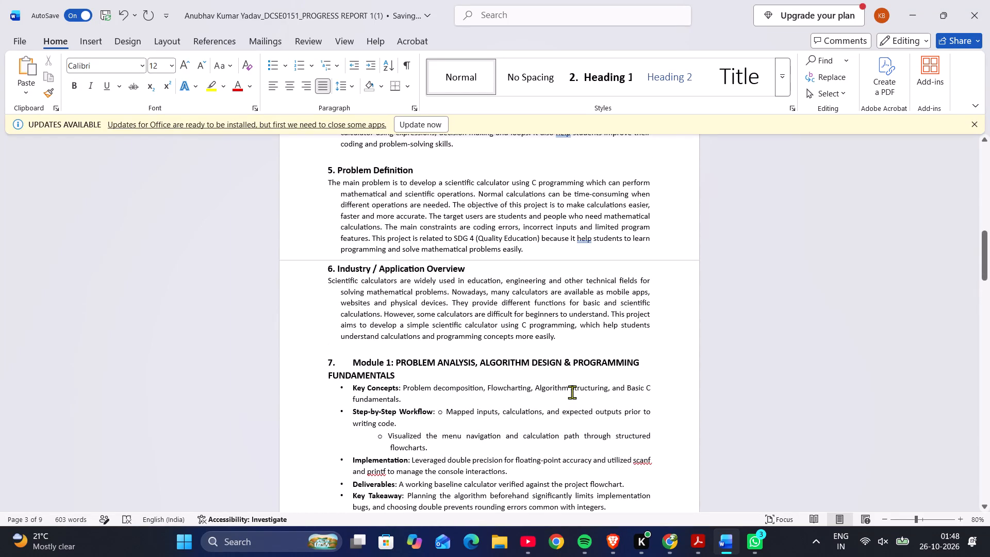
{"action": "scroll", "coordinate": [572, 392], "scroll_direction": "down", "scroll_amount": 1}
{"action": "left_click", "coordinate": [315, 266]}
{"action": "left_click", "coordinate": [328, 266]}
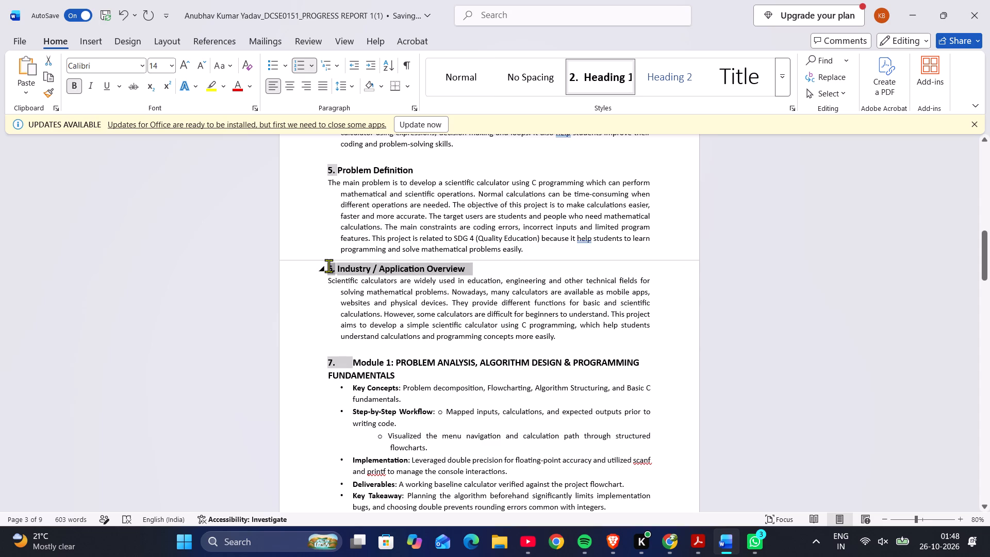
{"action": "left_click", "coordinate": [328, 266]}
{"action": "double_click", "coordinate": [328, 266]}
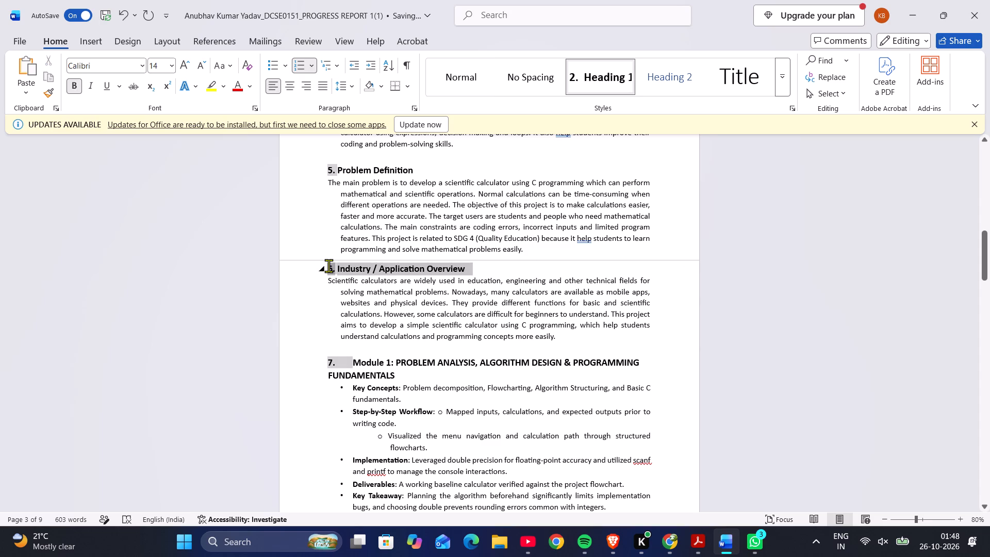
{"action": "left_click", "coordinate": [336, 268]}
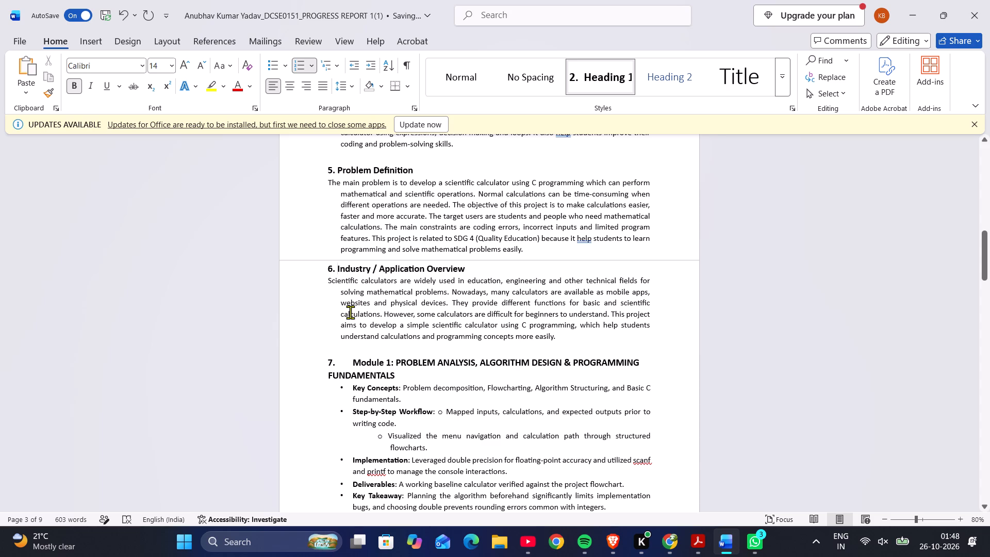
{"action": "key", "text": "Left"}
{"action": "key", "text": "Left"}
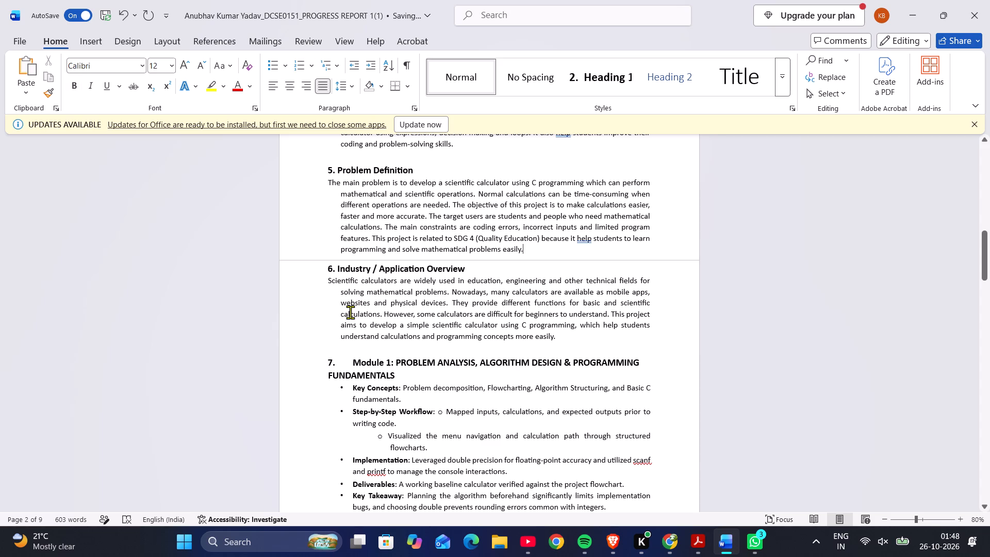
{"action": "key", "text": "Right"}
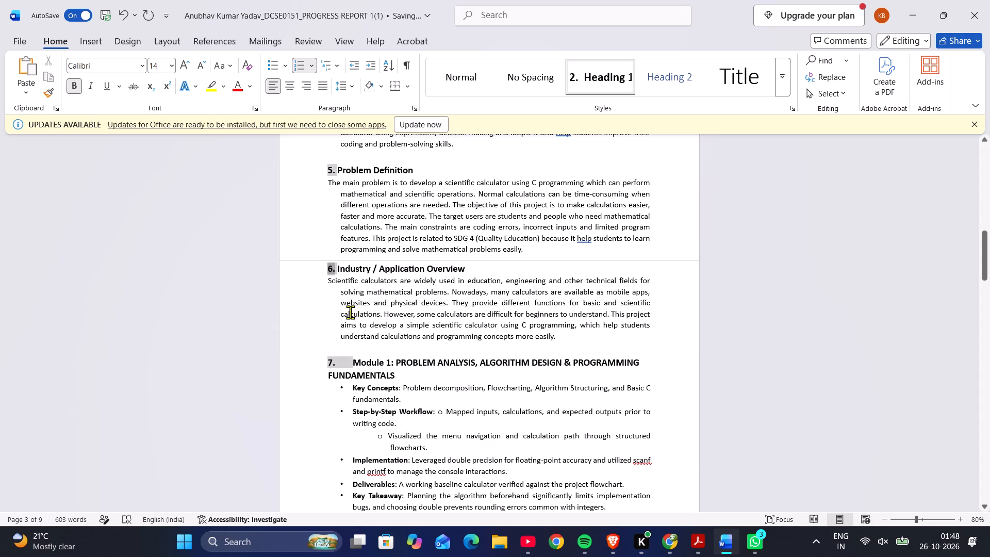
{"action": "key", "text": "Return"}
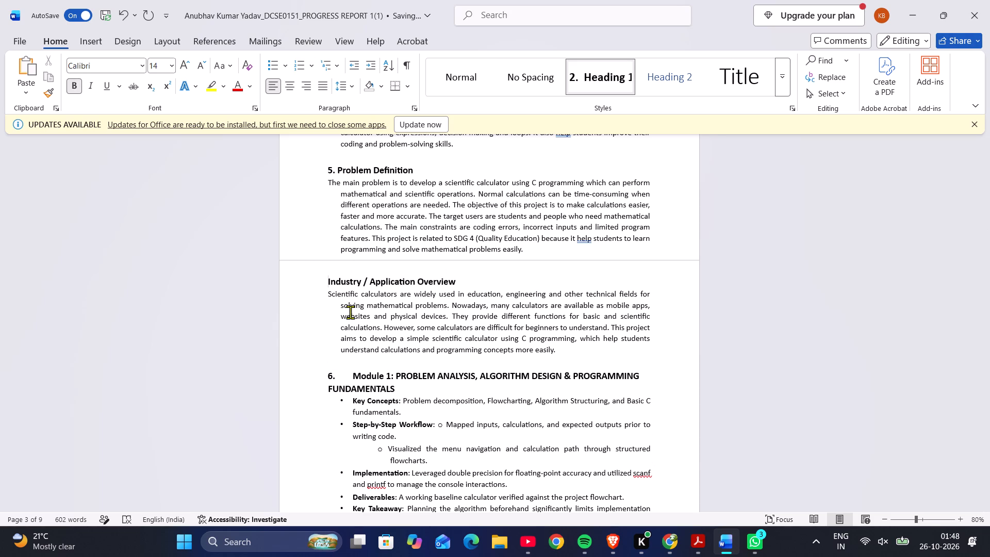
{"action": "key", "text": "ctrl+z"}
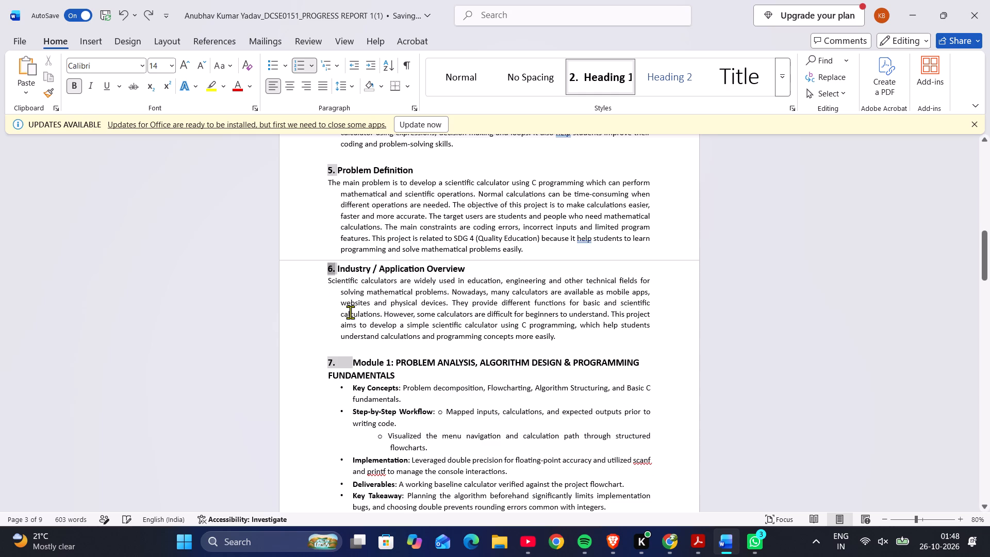
Insert two empty lines after the Problem Definition paragraph, before the Industry / Application Overview heading.
{"action": "left_click", "coordinate": [350, 312]}
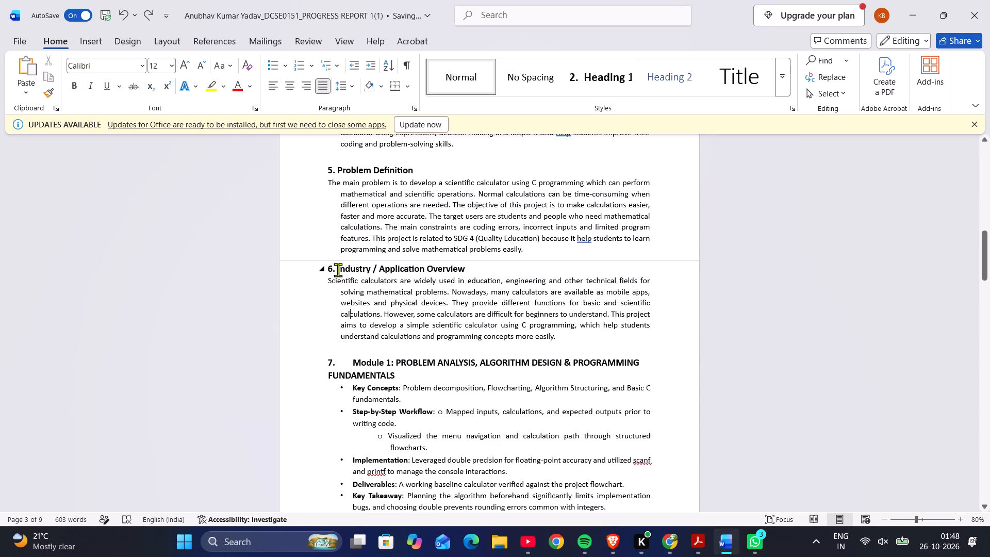
{"action": "left_click", "coordinate": [329, 269]}
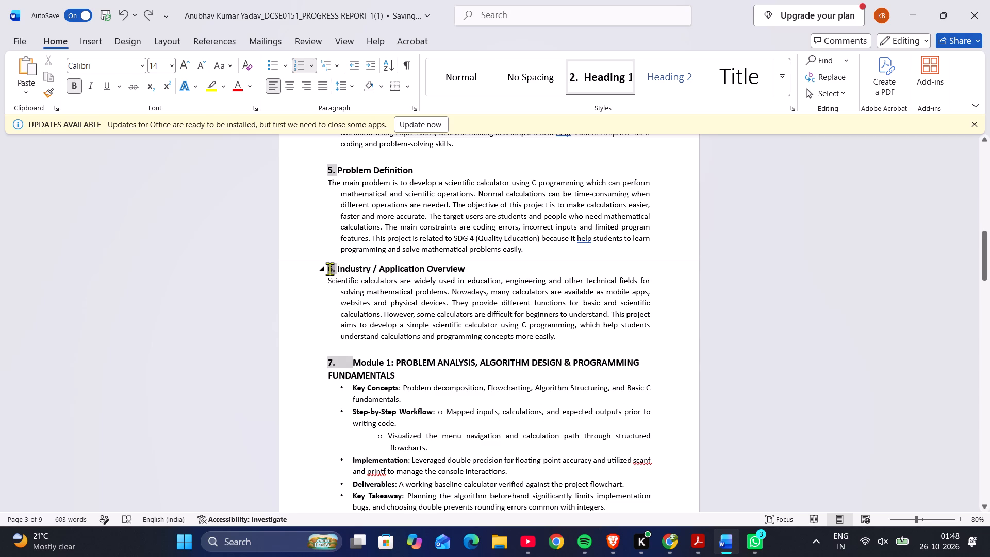
{"action": "triple_click", "coordinate": [329, 269]}
{"action": "triple_click", "coordinate": [329, 269]}
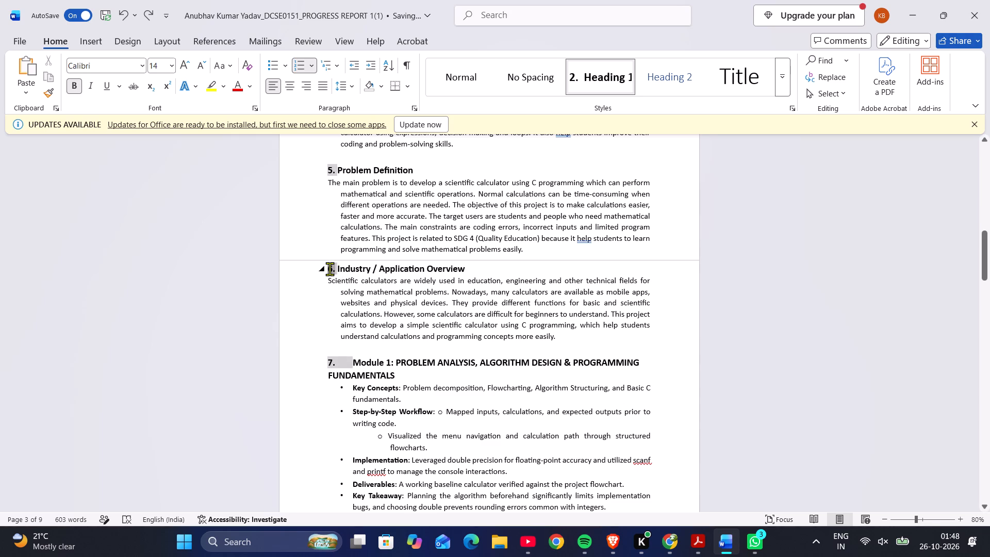
{"action": "triple_click", "coordinate": [329, 269]}
{"action": "double_click", "coordinate": [329, 269]}
{"action": "left_click", "coordinate": [534, 251]}
{"action": "key", "text": "Return"}
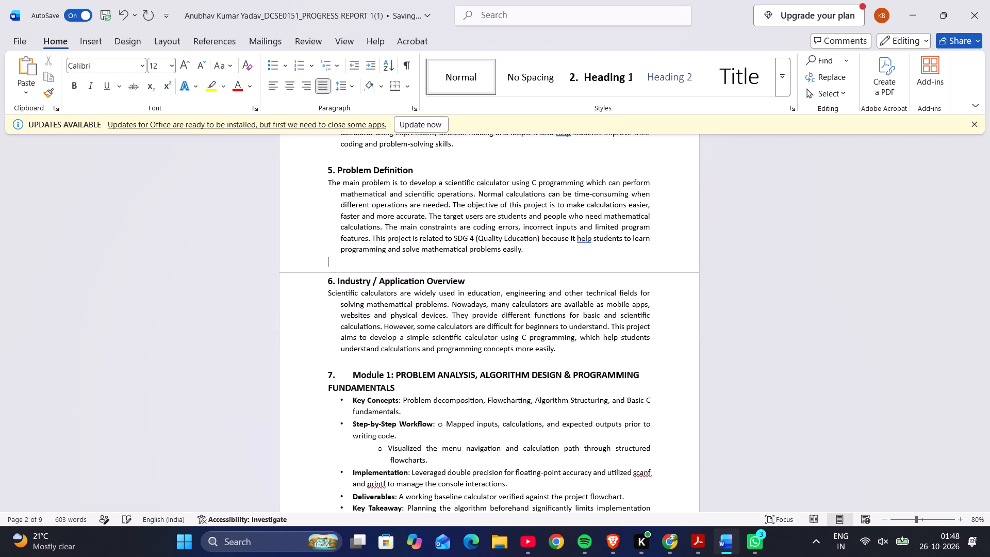
{"action": "key", "text": "Return"}
{"action": "key", "text": "Return"}
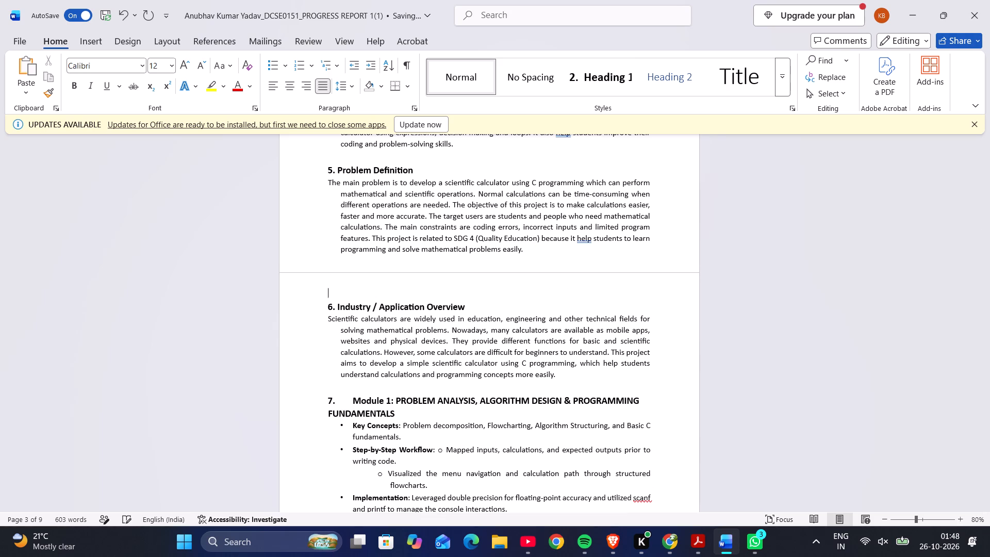
{"action": "key", "text": "BackSpace"}
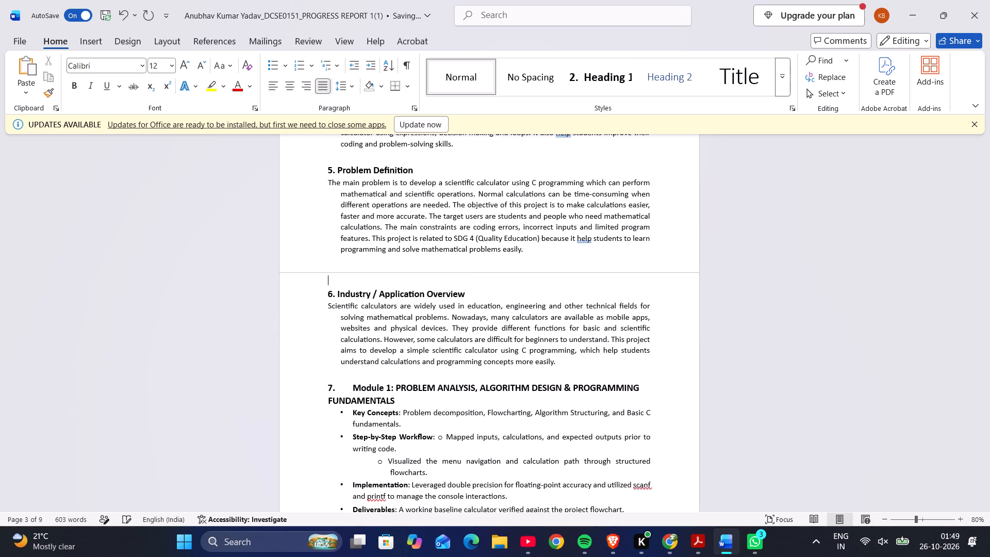
Review the bullet points under the Module 1 heading.
{"action": "scroll", "coordinate": [411, 388], "scroll_direction": "down", "scroll_amount": 1}
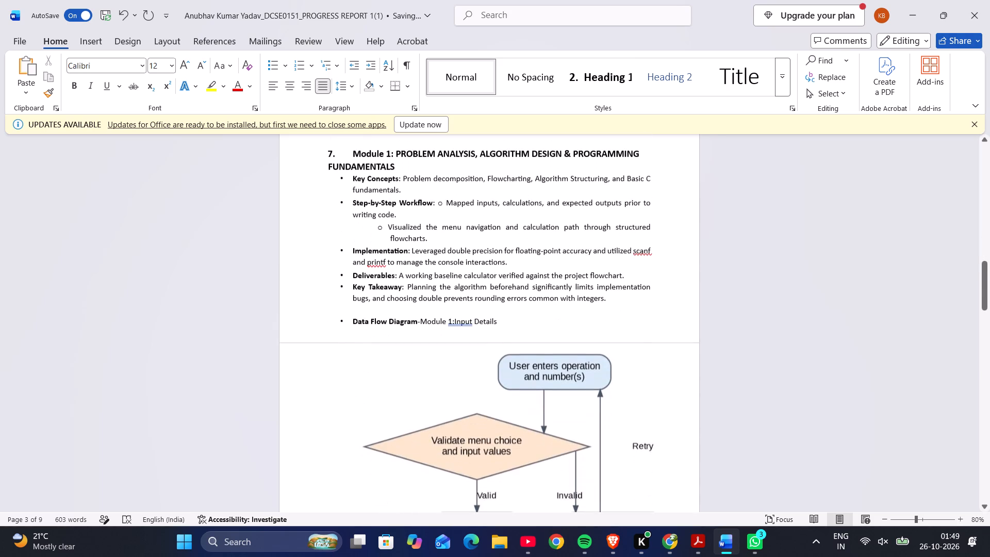
{"action": "scroll", "coordinate": [411, 388], "scroll_direction": "down", "scroll_amount": 1}
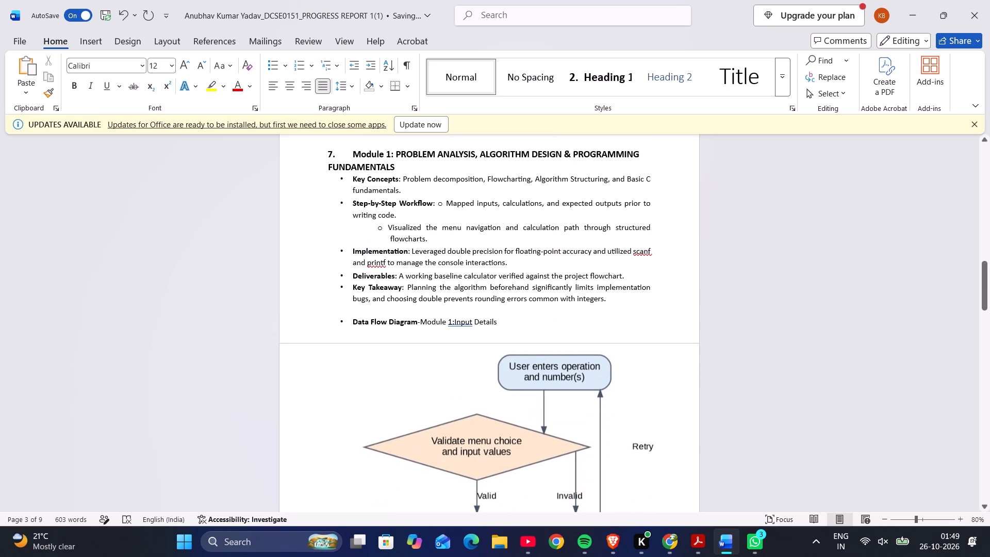
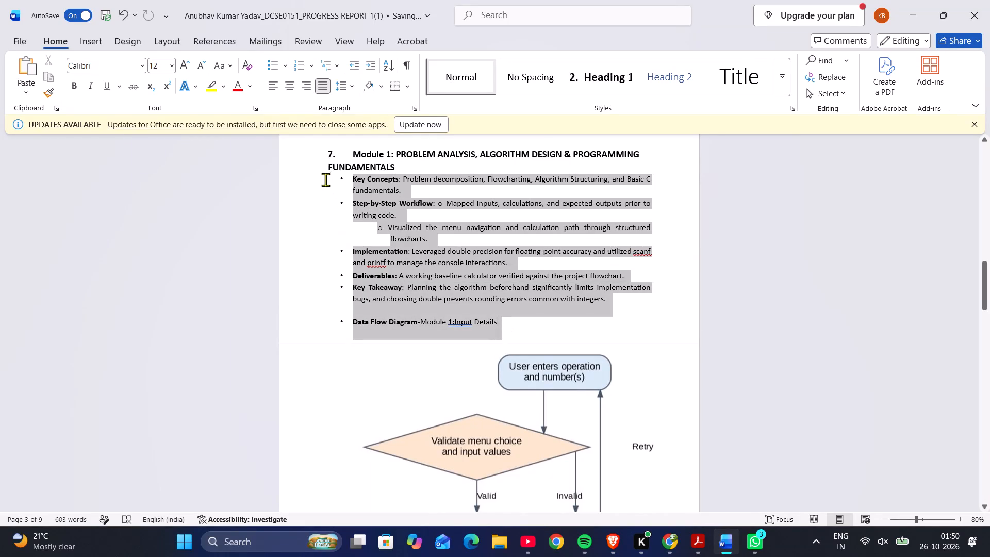
Replace the bullet points under the Module 1 heading with the copied problem analysis paragraph, removing the extra full stop at its end.
{"action": "key", "text": "BackSpace"}
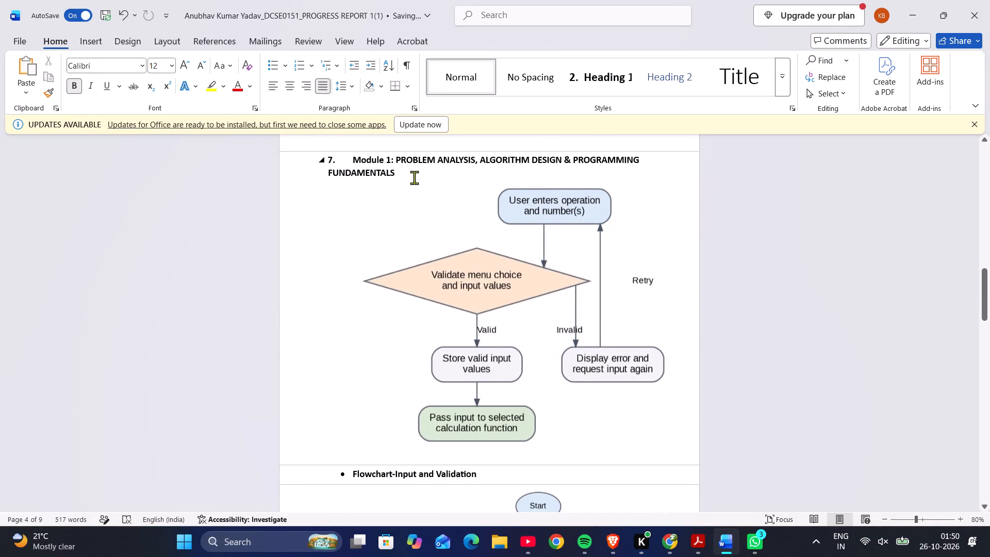
{"action": "left_click", "coordinate": [419, 172]}
{"action": "key", "text": "Return"}
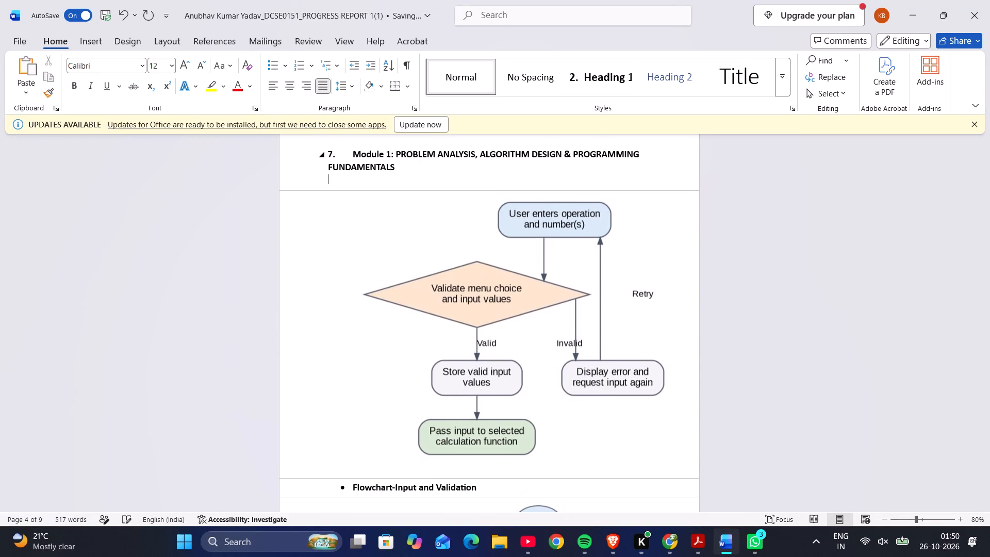
{"action": "key", "text": "ctrl+v"}
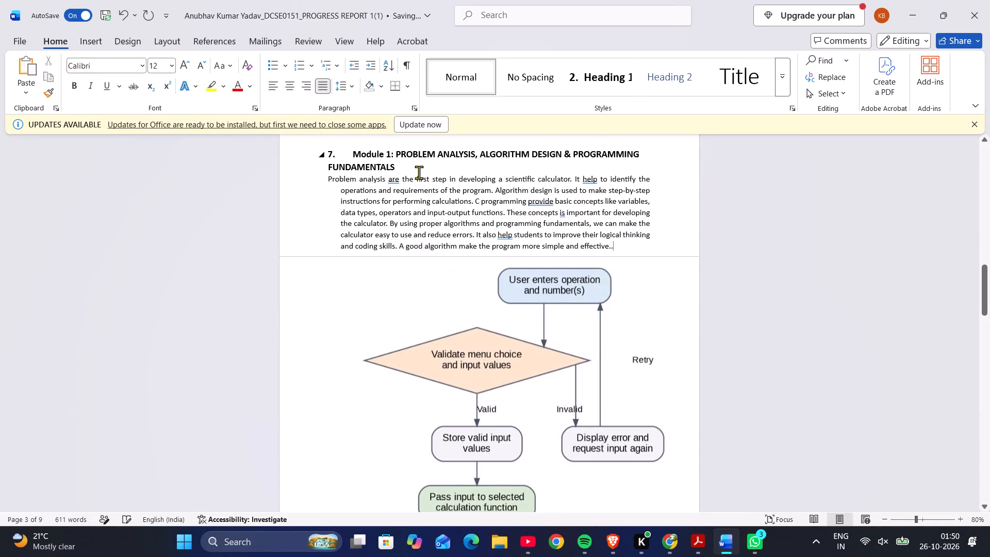
{"action": "key", "text": "BackSpace"}
Change "perform" to "performs" in the second sentence of the Introduction paragraph.
{"action": "scroll", "coordinate": [554, 343], "scroll_direction": "up", "scroll_amount": 3}
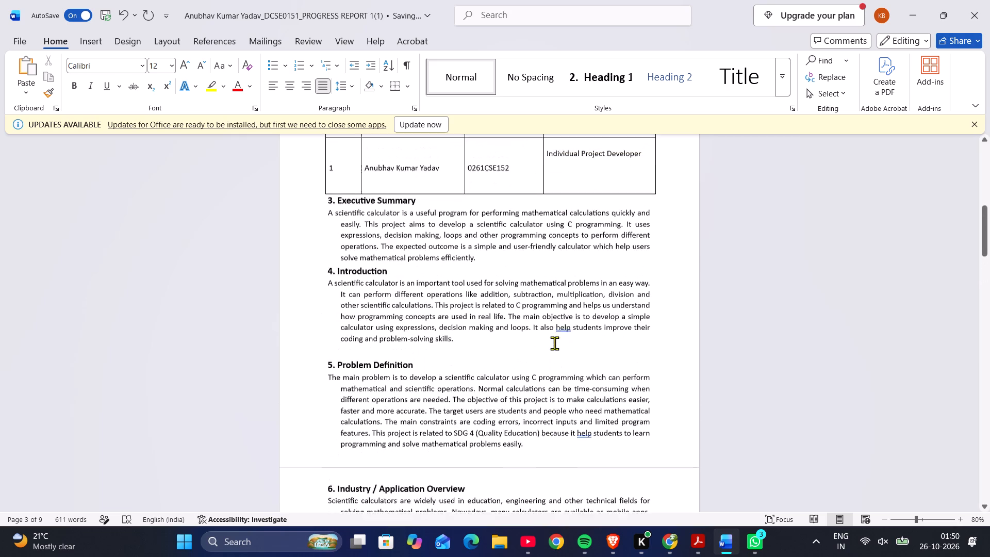
{"action": "scroll", "coordinate": [554, 343], "scroll_direction": "up", "scroll_amount": 2}
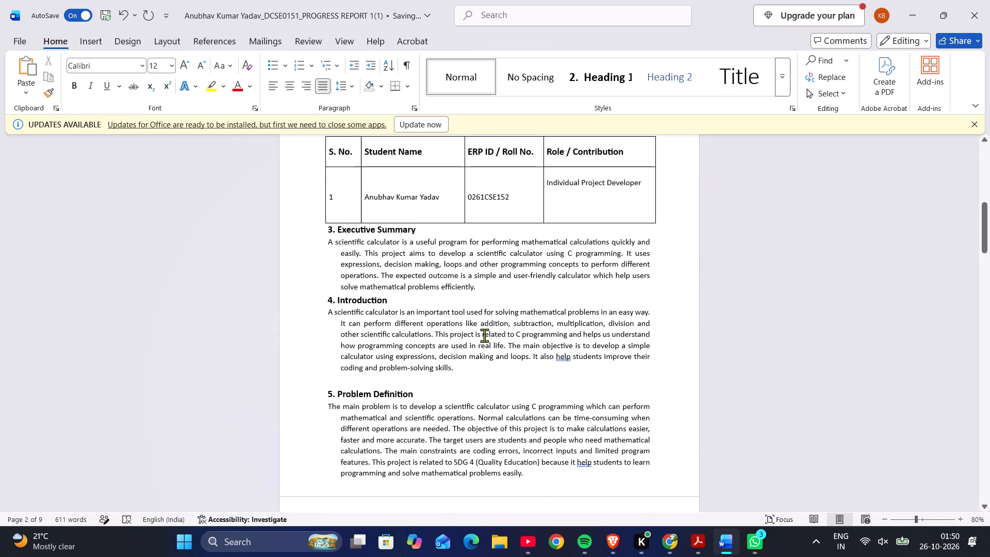
{"action": "left_click", "coordinate": [471, 335]}
{"action": "left_click", "coordinate": [393, 325]}
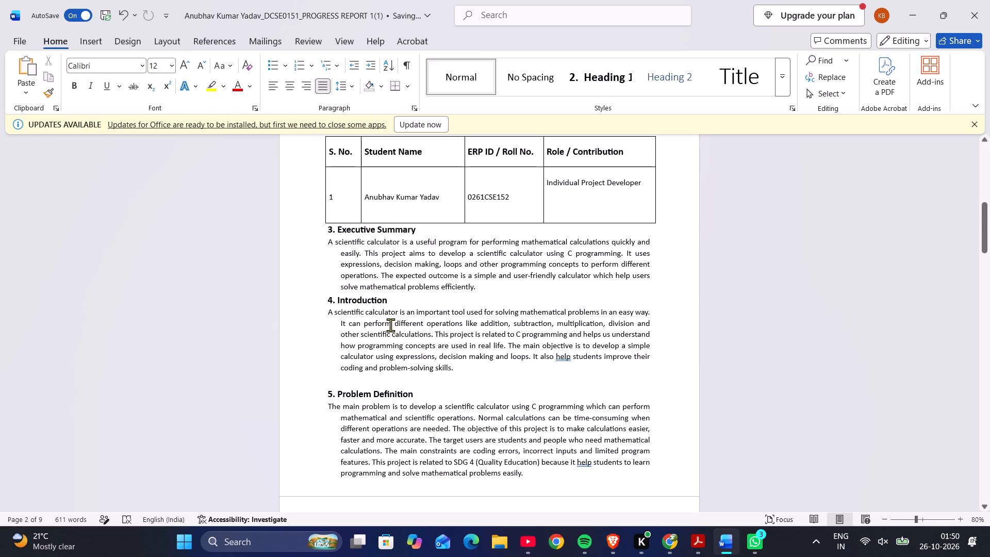
{"action": "key", "text": "Left"}
{"action": "type", "text": "s"}
{"action": "key", "text": "space"}
{"action": "key", "text": "BackSpace"}
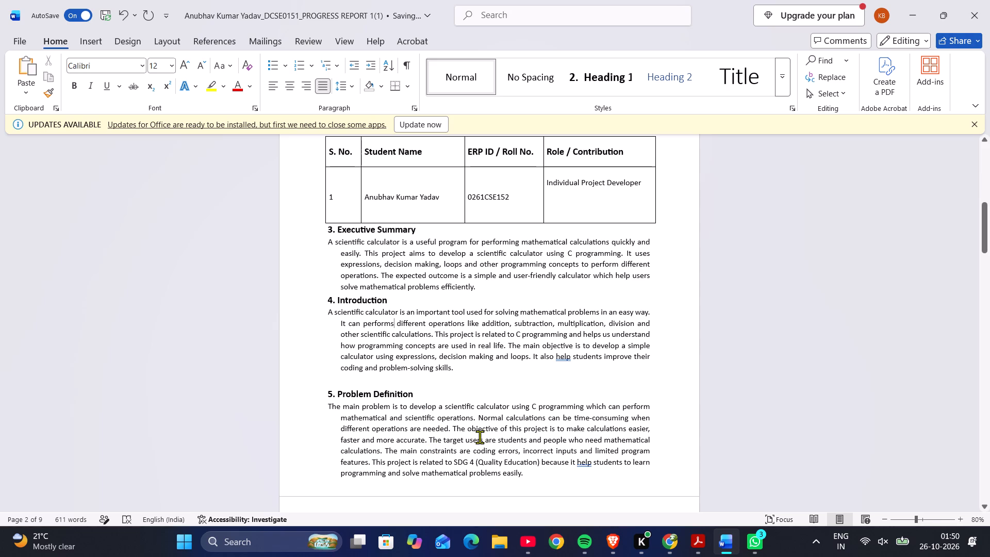
Insert a comma before "who need mathematical calculations" in the Problem Definition paragraph.
{"action": "left_click", "coordinate": [569, 440]}
{"action": "key", "text": "comma"}
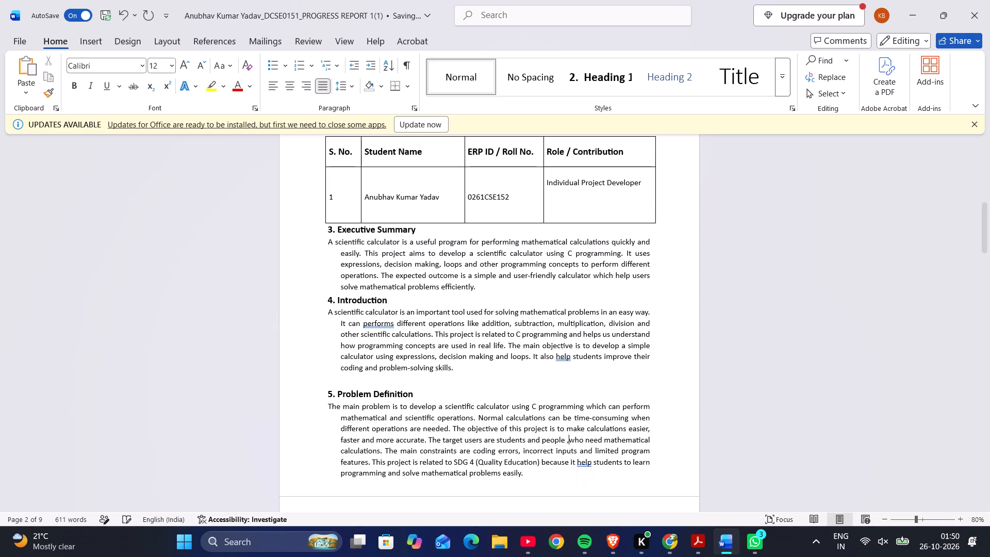
Delete all bullet points under the Module 2 heading, from Key Concepts through the Data Flow Diagram line.
{"action": "scroll", "coordinate": [462, 364], "scroll_direction": "down", "scroll_amount": 2}
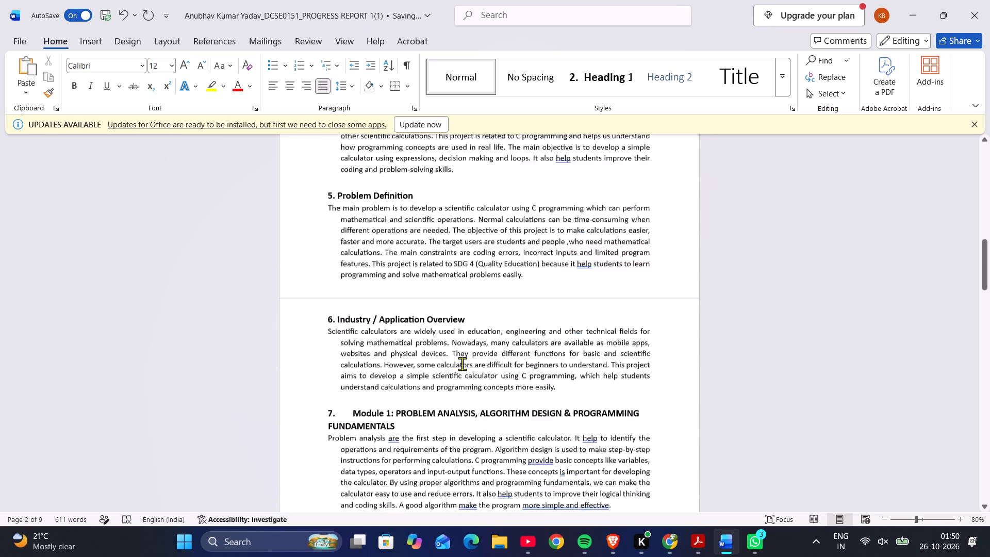
{"action": "scroll", "coordinate": [462, 364], "scroll_direction": "down", "scroll_amount": 5}
{"action": "scroll", "coordinate": [462, 364], "scroll_direction": "up", "scroll_amount": 1}
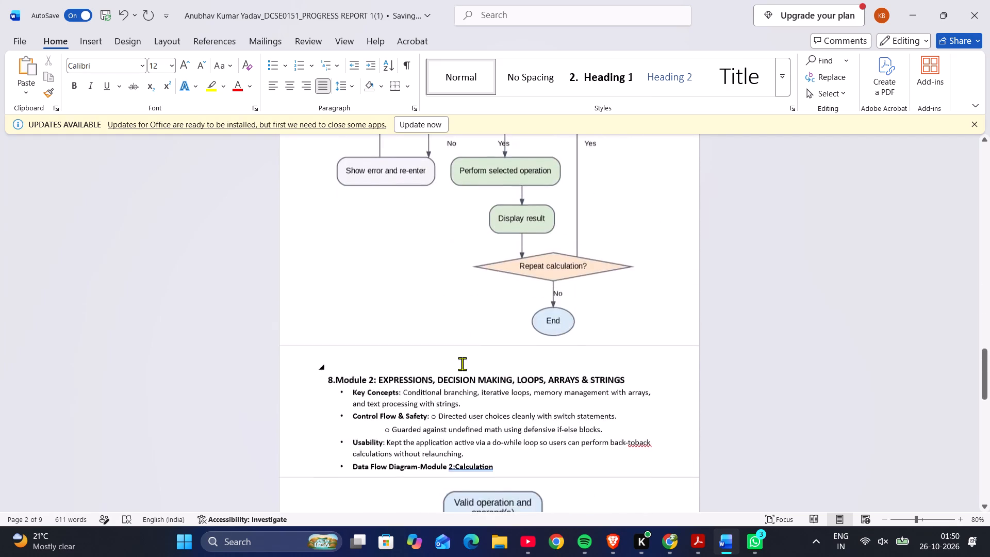
{"action": "scroll", "coordinate": [462, 364], "scroll_direction": "up", "scroll_amount": 2}
{"action": "scroll", "coordinate": [462, 364], "scroll_direction": "right", "scroll_amount": 1}
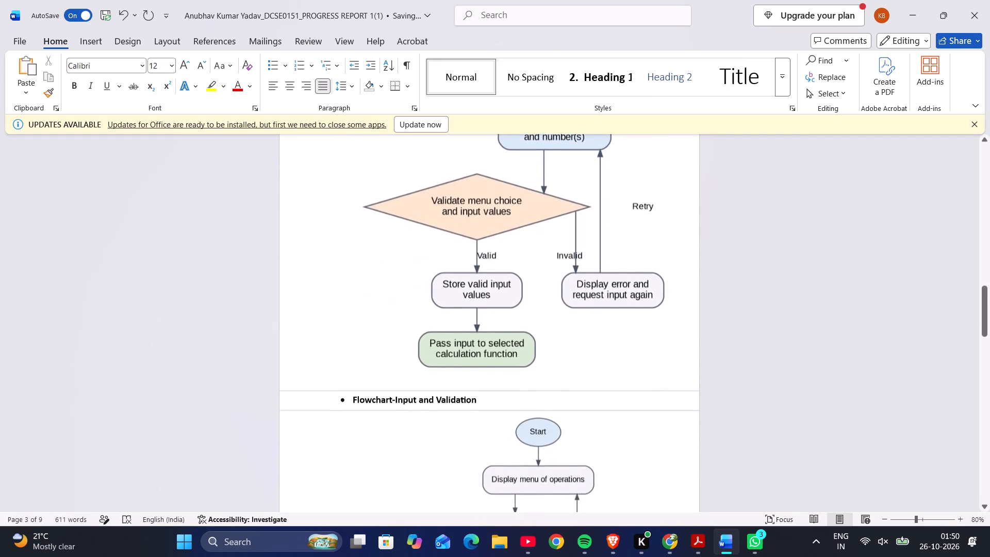
{"action": "scroll", "coordinate": [462, 364], "scroll_direction": "right", "scroll_amount": 2}
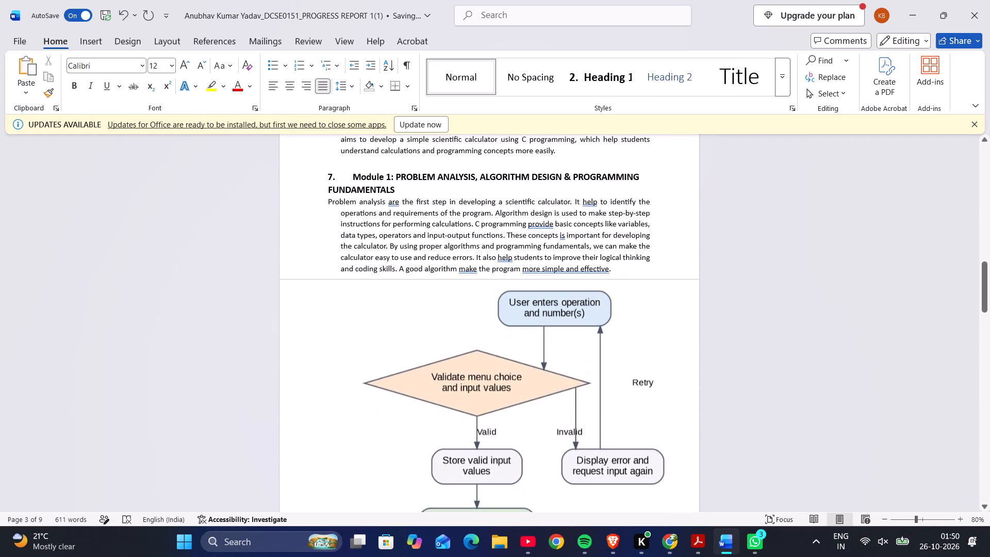
{"action": "scroll", "coordinate": [462, 364], "scroll_direction": "down", "scroll_amount": 7}
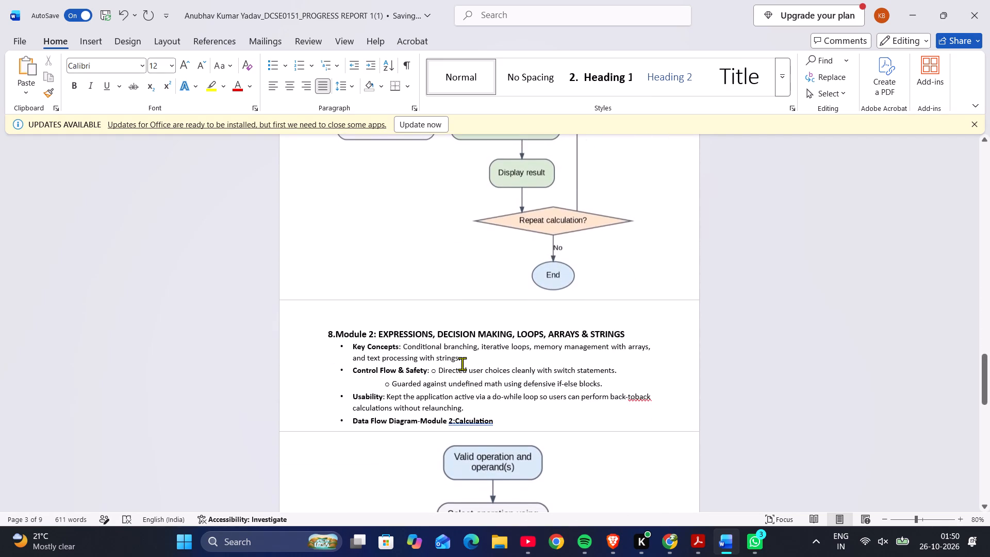
{"action": "left_click_drag", "start_coordinate": [500, 421], "coordinate": [354, 348]}
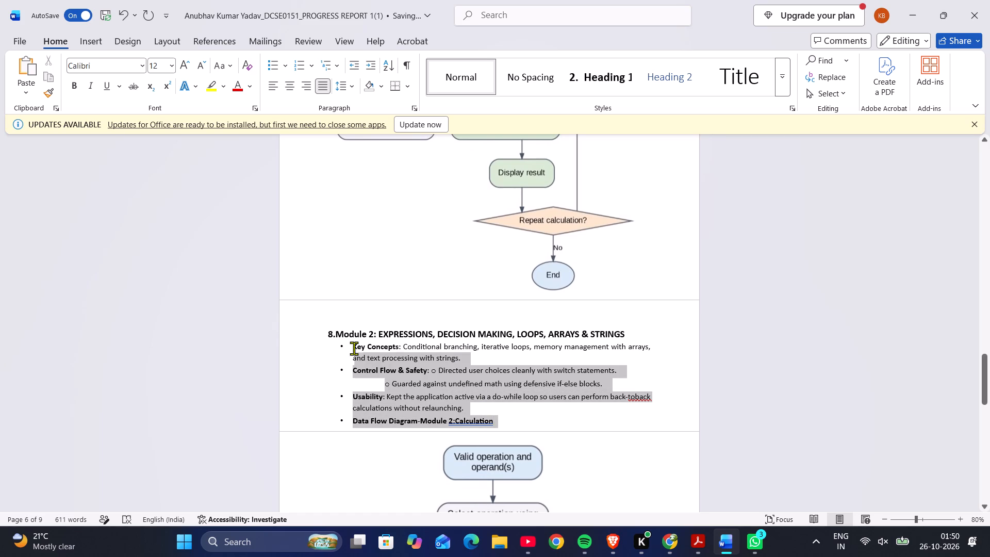
{"action": "left_click_drag", "start_coordinate": [354, 348], "coordinate": [347, 343]}
{"action": "key", "text": "BackSpace"}
Add an empty line directly below the Module 2 heading, before the calculation data flow diagram.
{"action": "scroll", "coordinate": [347, 343], "scroll_direction": "down", "scroll_amount": 5}
{"action": "scroll", "coordinate": [347, 343], "scroll_direction": "up", "scroll_amount": 1}
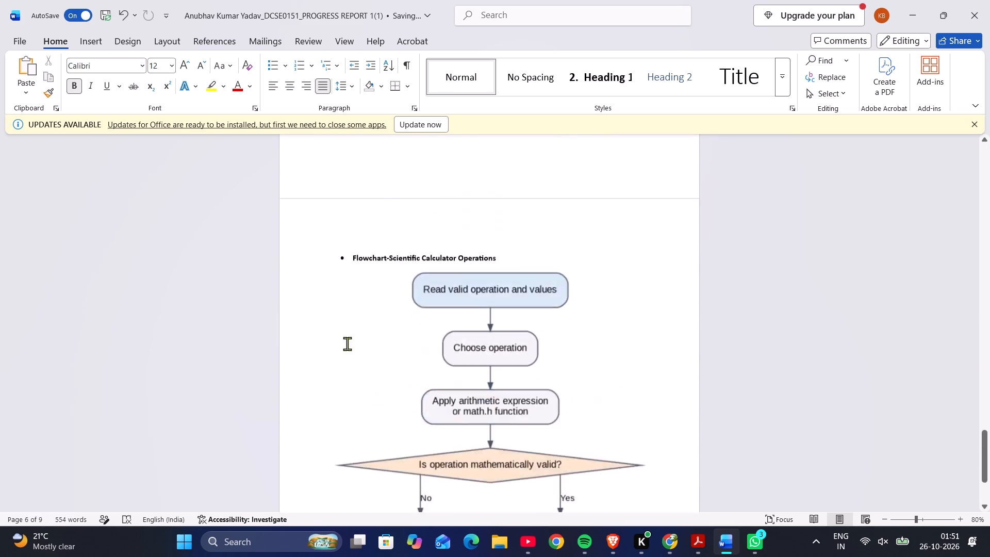
{"action": "scroll", "coordinate": [347, 343], "scroll_direction": "up", "scroll_amount": 1}
{"action": "scroll", "coordinate": [347, 343], "scroll_direction": "right", "scroll_amount": 1}
{"action": "scroll", "coordinate": [347, 343], "scroll_direction": "up", "scroll_amount": 3}
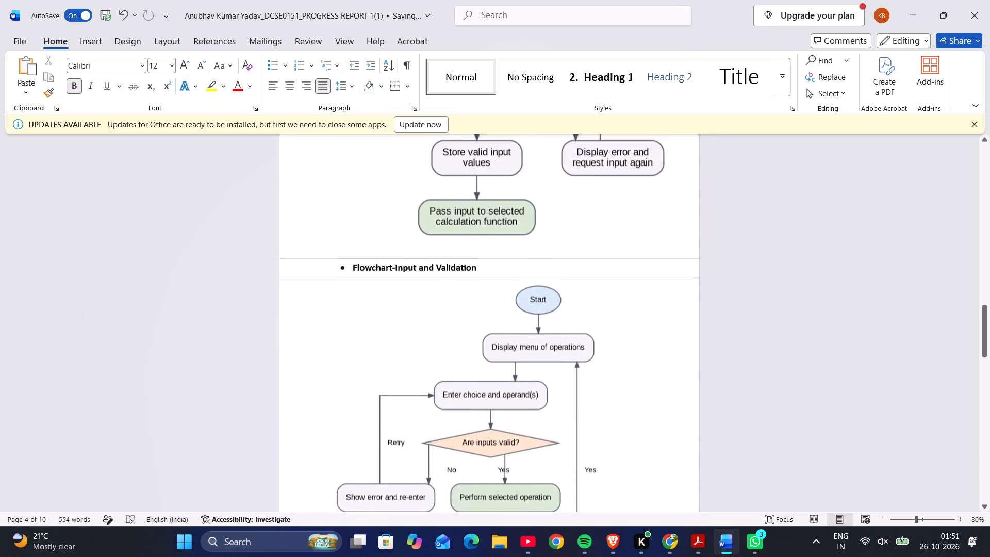
{"action": "scroll", "coordinate": [347, 343], "scroll_direction": "up", "scroll_amount": 4}
{"action": "scroll", "coordinate": [347, 343], "scroll_direction": "down", "scroll_amount": 3}
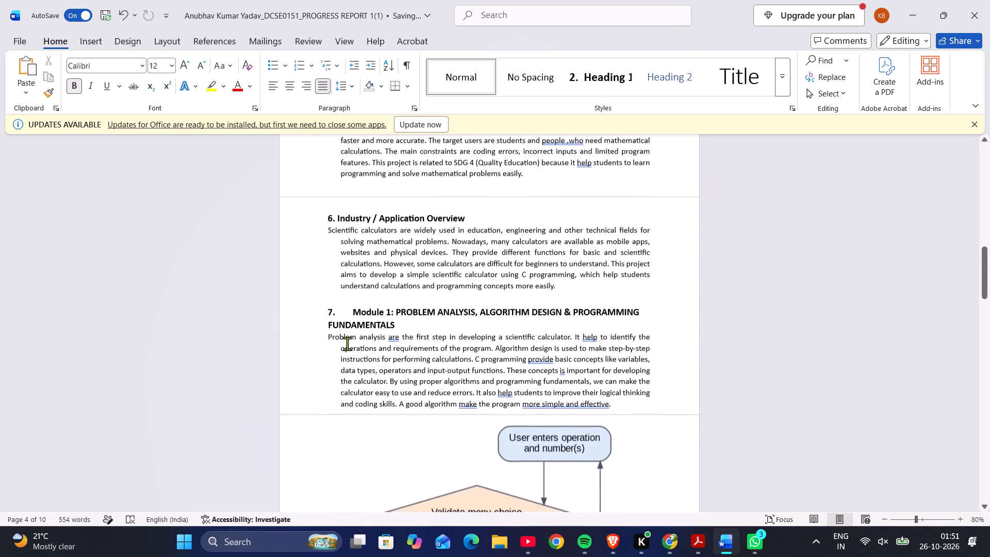
{"action": "scroll", "coordinate": [347, 343], "scroll_direction": "down", "scroll_amount": 6}
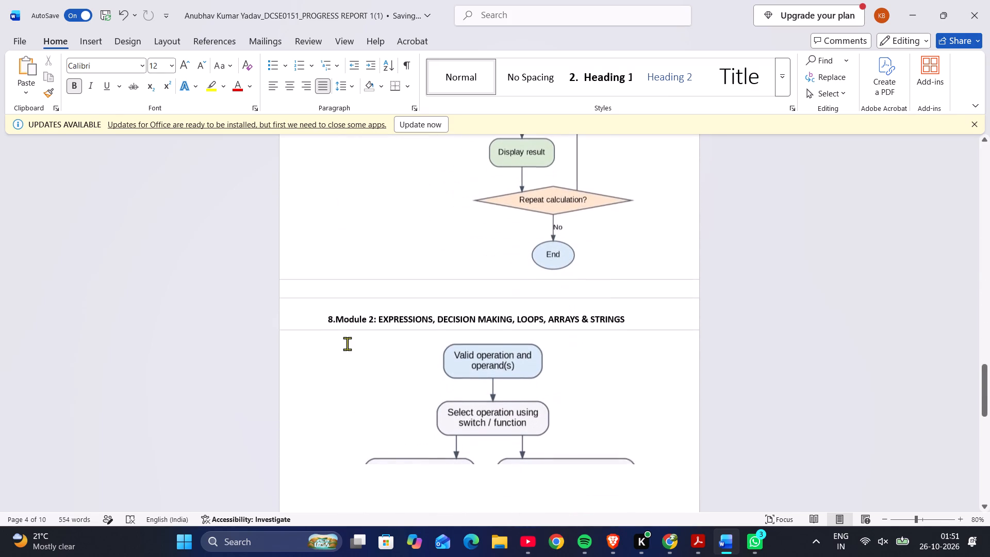
{"action": "left_click", "coordinate": [646, 318]}
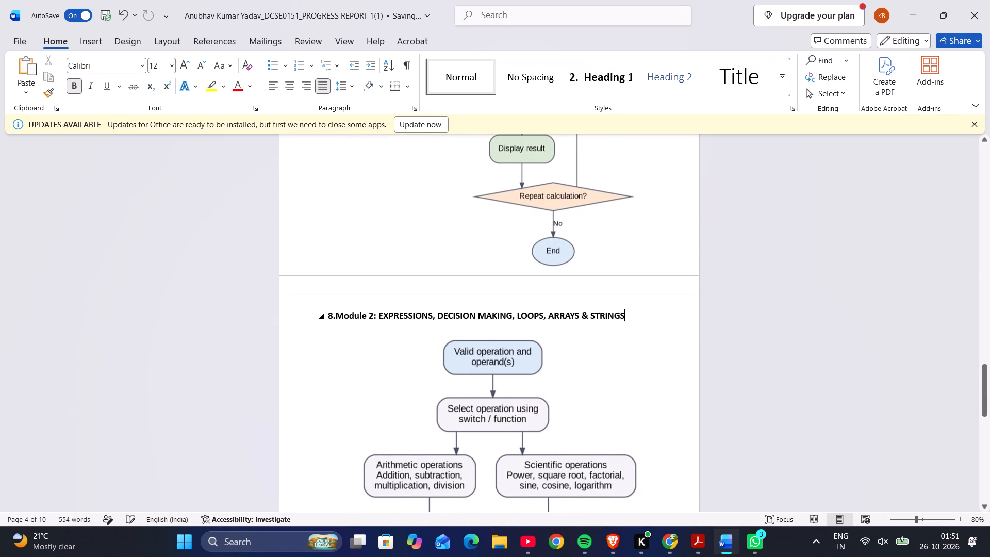
{"action": "key", "text": "Return"}
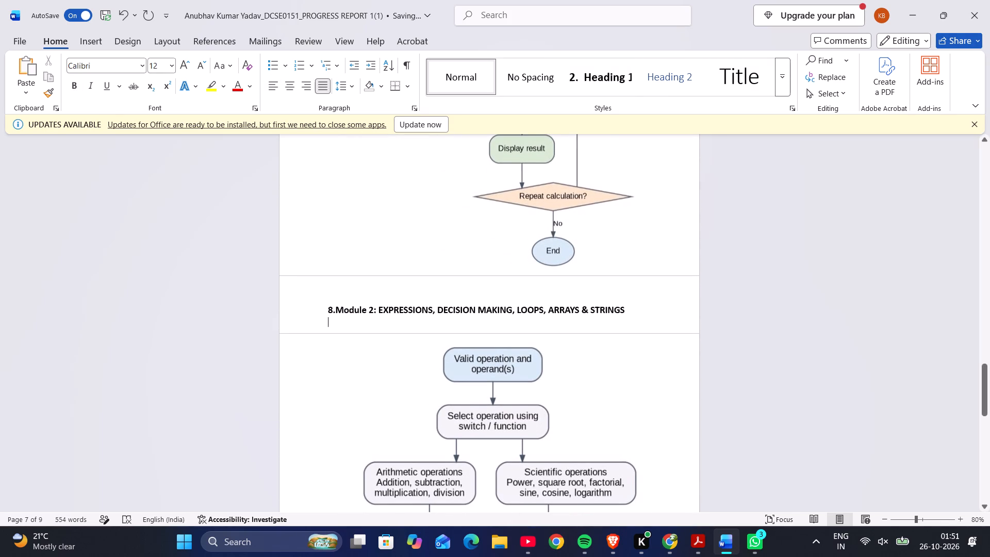
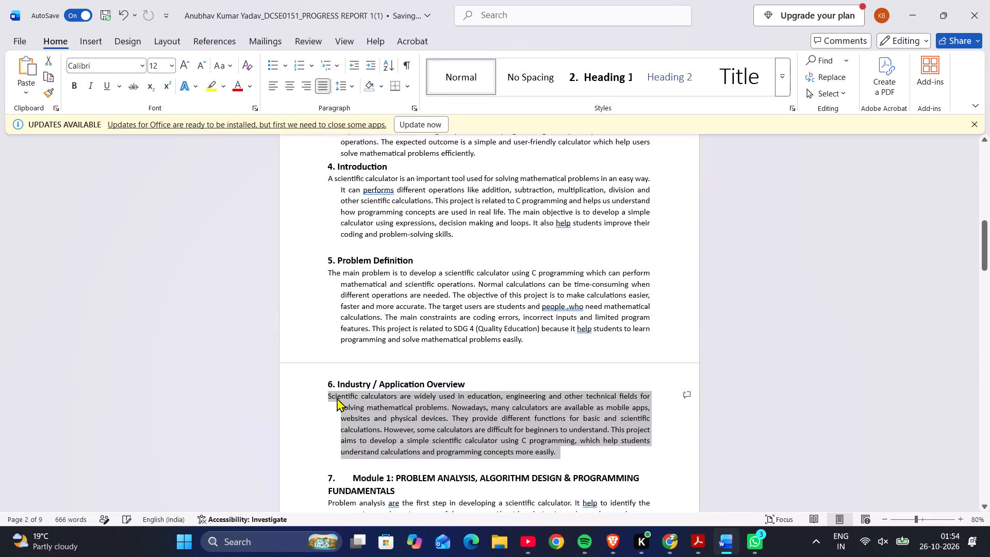
Replace the selected Industry / Application Overview paragraph with the copied simpler text, followed by an empty line, and save the document.
{"action": "key", "text": "ctrl+v"}
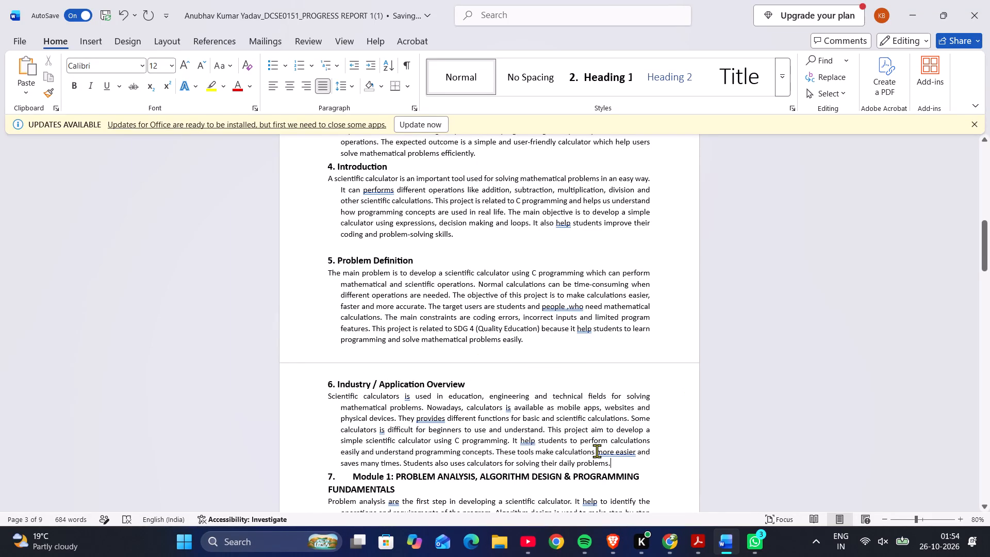
{"action": "key", "text": "Return"}
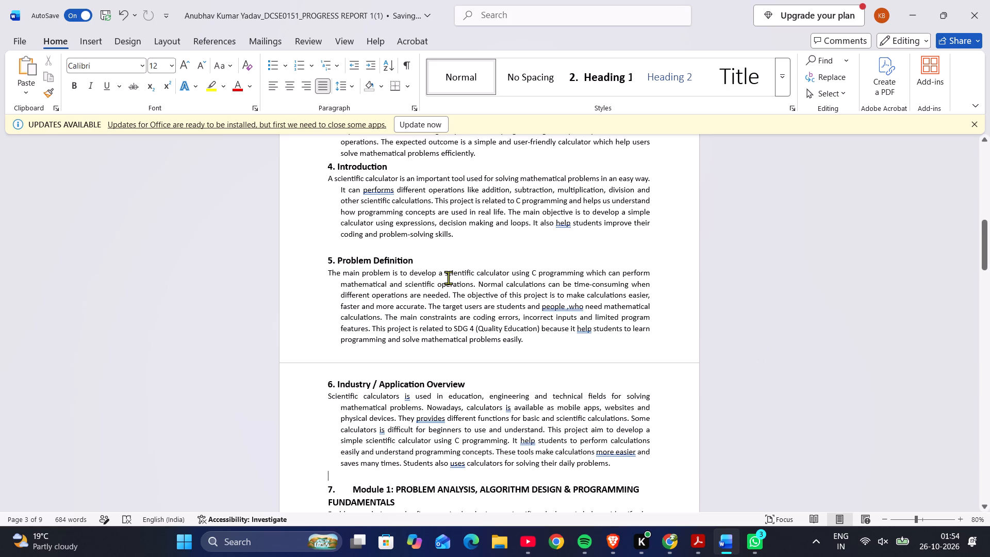
{"action": "left_click", "coordinate": [100, 17]}
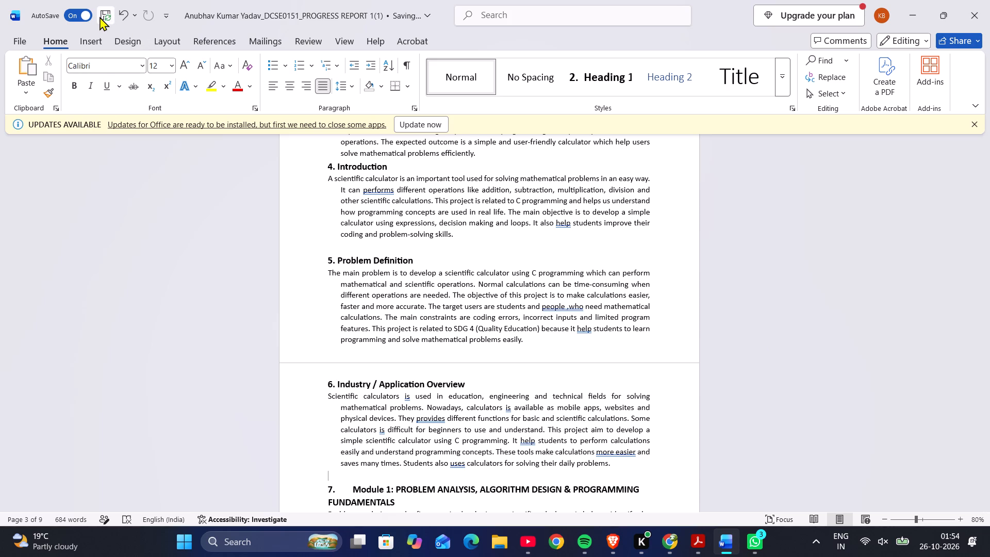
Split the Student Name & Signature(s) line so the name and the date sit on separate lines, with an empty line between them.
{"action": "scroll", "coordinate": [325, 232], "scroll_direction": "up", "scroll_amount": 4}
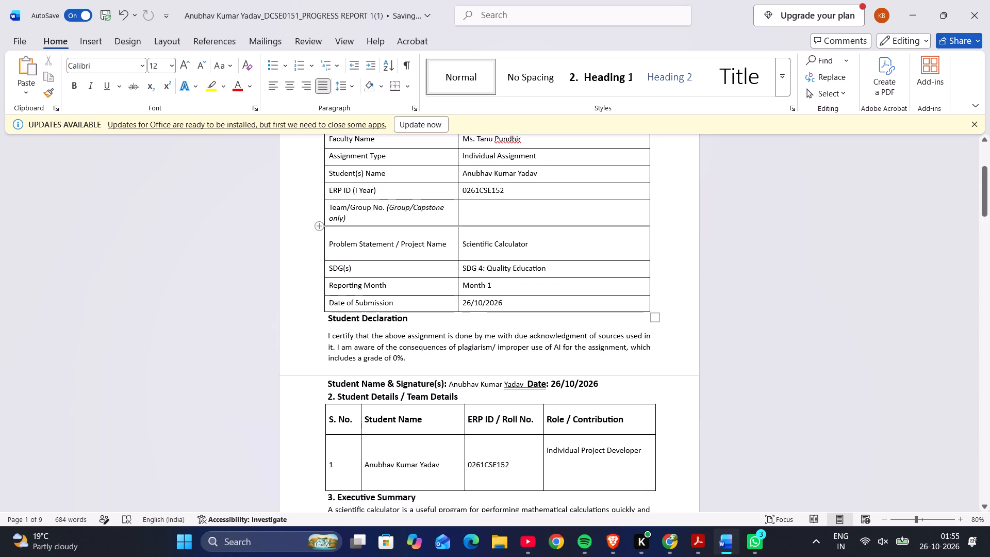
{"action": "left_click", "coordinate": [423, 362]}
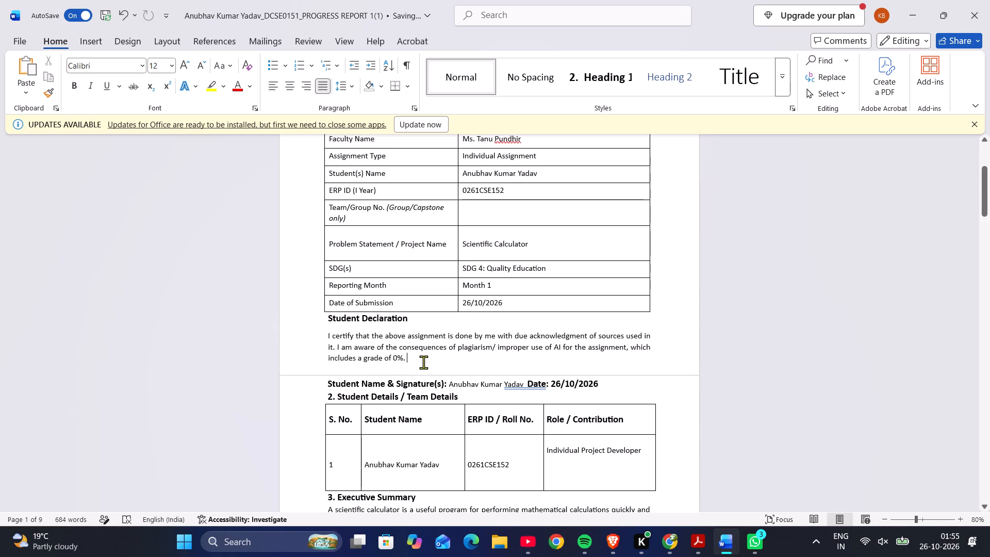
{"action": "left_click", "coordinate": [447, 384]}
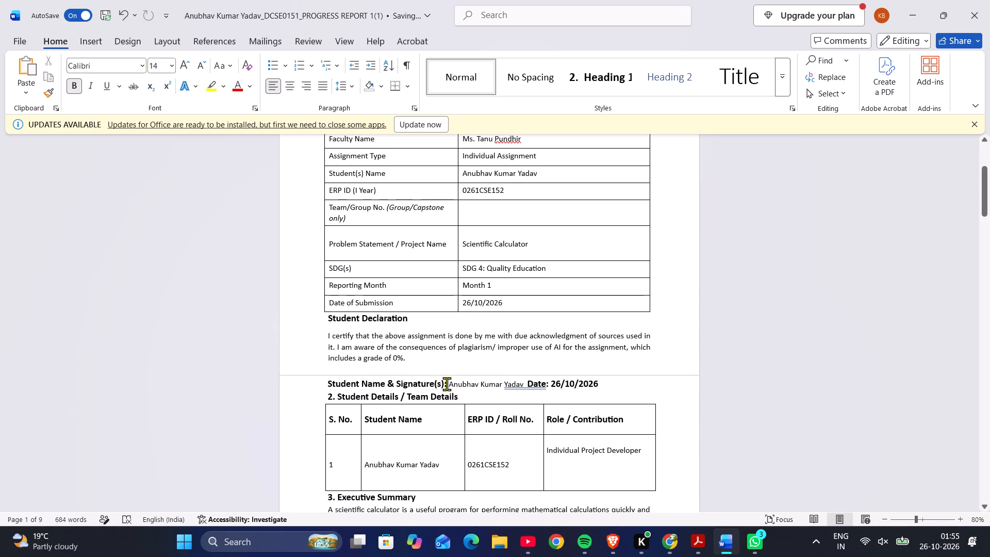
{"action": "left_click", "coordinate": [450, 384]}
{"action": "key", "text": "Return"}
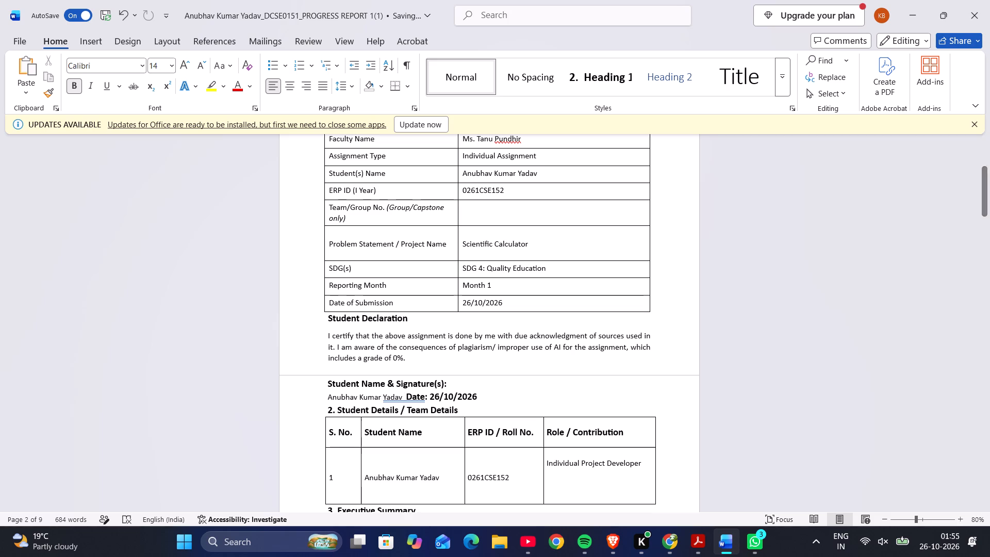
{"action": "left_click", "coordinate": [405, 396]}
{"action": "key", "text": "Return"}
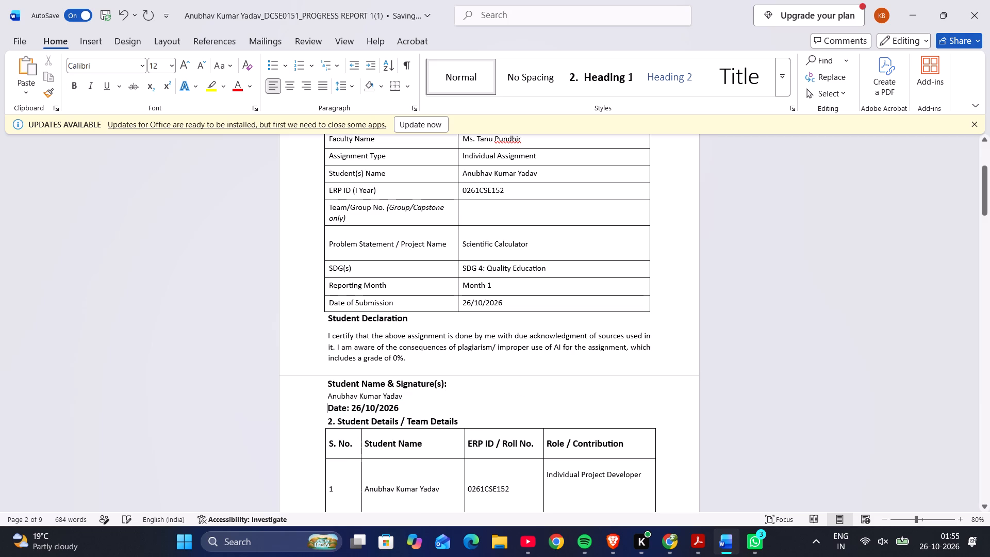
{"action": "left_click", "coordinate": [433, 399]}
{"action": "key", "text": "Return"}
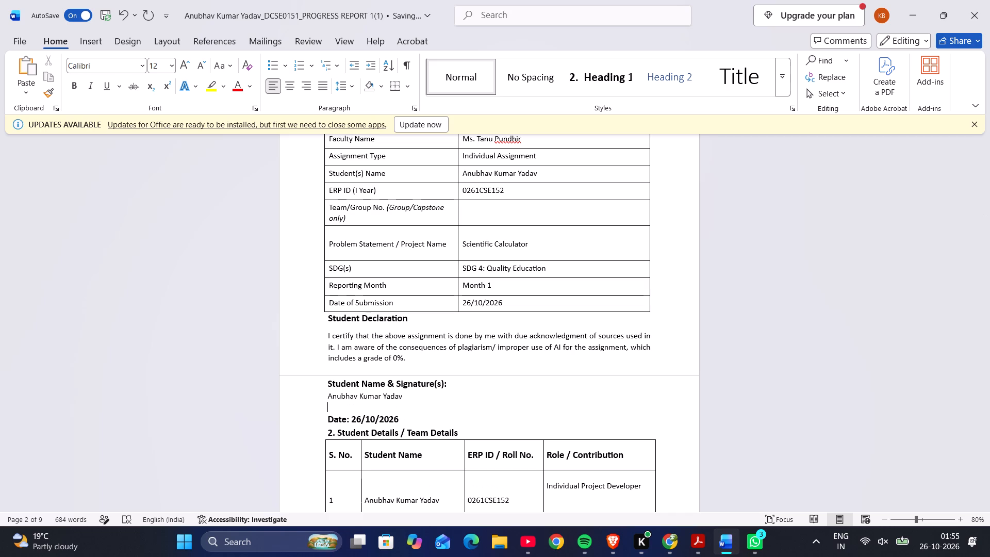
Add an empty line between the Student Declaration paragraph and the Student Name & Signature(s) line.
{"action": "left_click", "coordinate": [420, 358]}
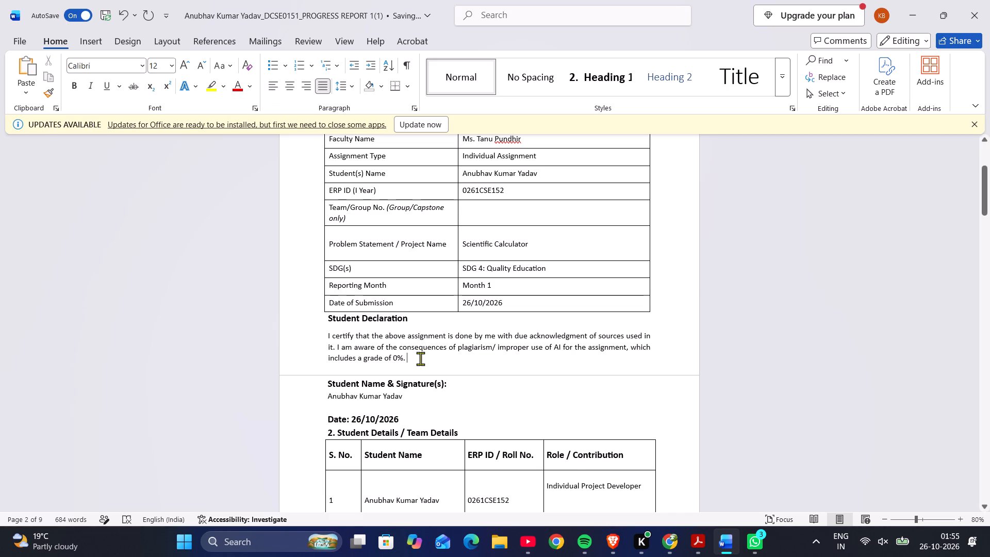
{"action": "key", "text": "Return"}
{"action": "key", "text": "BackSpace"}
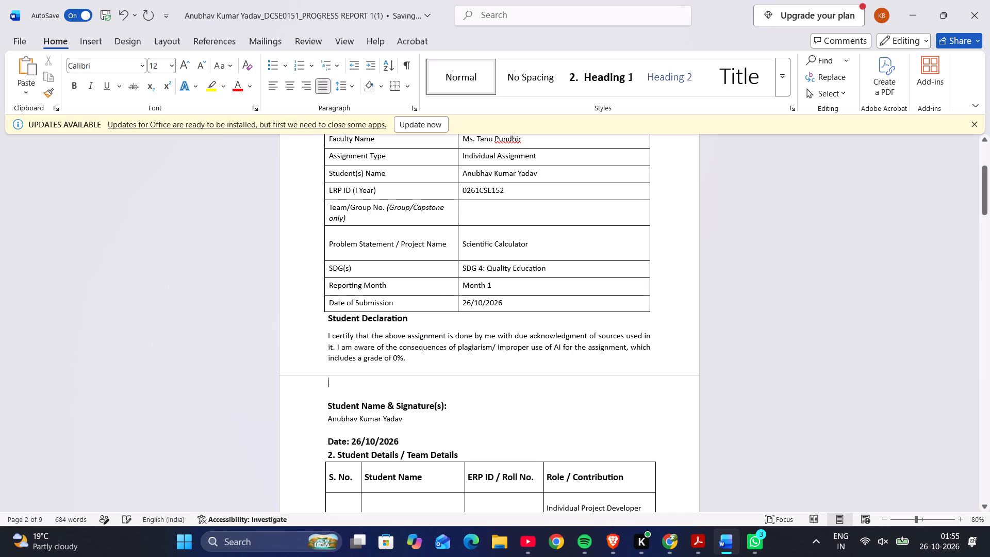
Review the layout of the whole report, from the cover page table to the final operations flowchart.
{"action": "scroll", "coordinate": [510, 356], "scroll_direction": "right", "scroll_amount": 1}
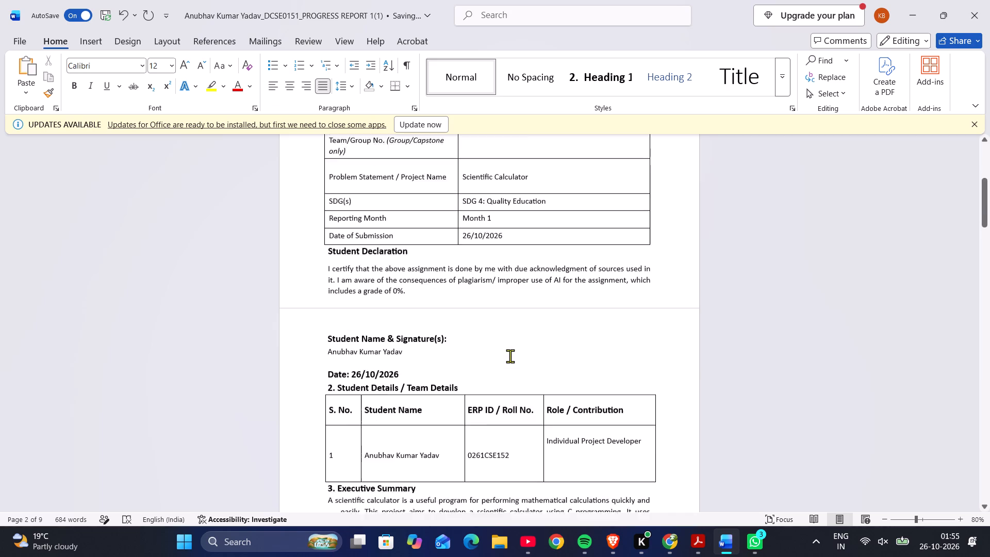
{"action": "scroll", "coordinate": [510, 356], "scroll_direction": "right", "scroll_amount": 1}
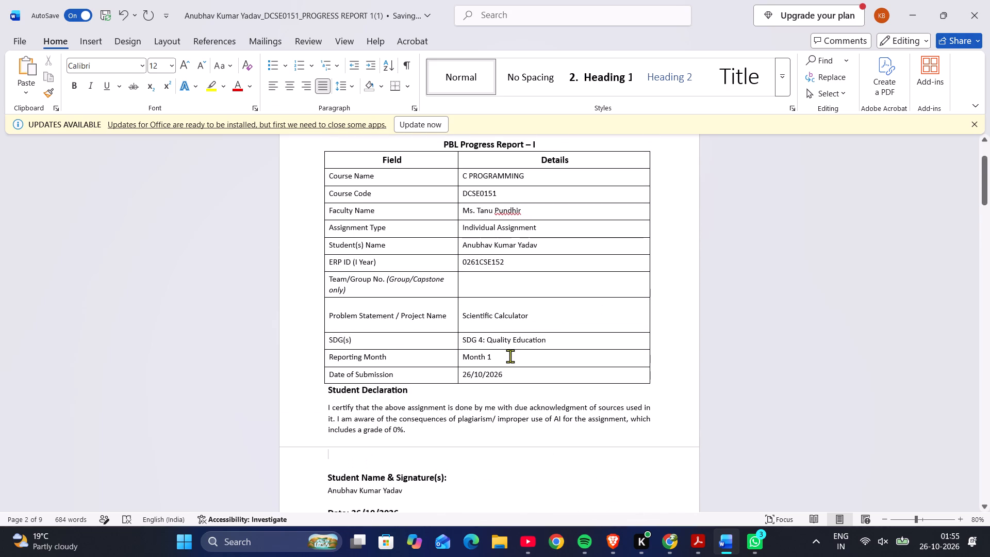
{"action": "scroll", "coordinate": [510, 356], "scroll_direction": "right", "scroll_amount": 1}
{"action": "scroll", "coordinate": [510, 356], "scroll_direction": "up", "scroll_amount": 2}
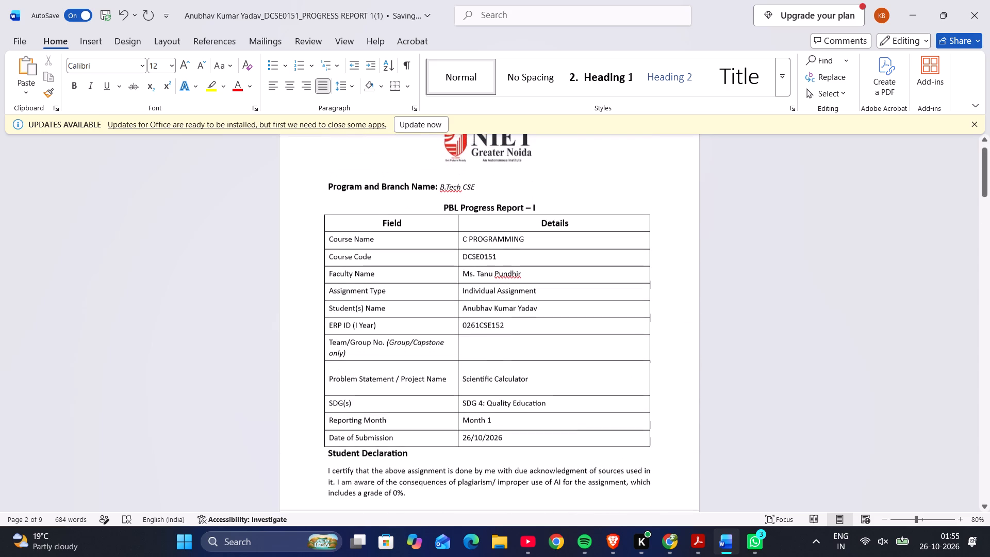
{"action": "scroll", "coordinate": [510, 356], "scroll_direction": "up", "scroll_amount": 3}
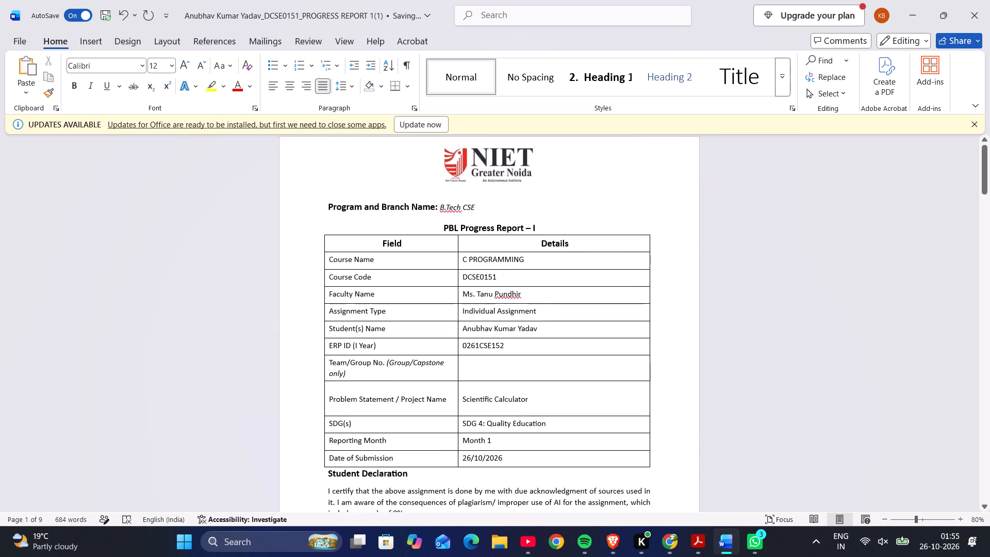
{"action": "scroll", "coordinate": [510, 356], "scroll_direction": "down", "scroll_amount": 7}
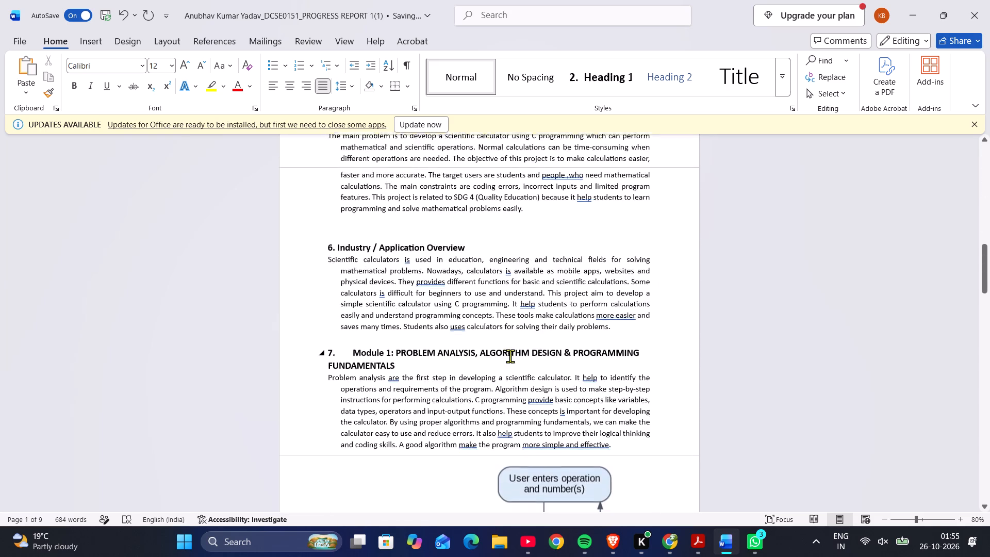
{"action": "scroll", "coordinate": [510, 356], "scroll_direction": "down", "scroll_amount": 9}
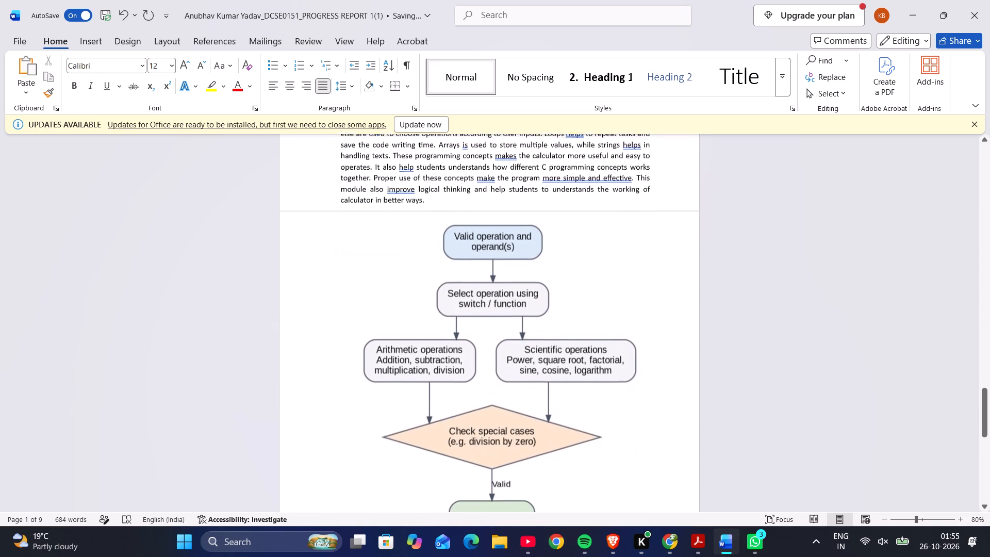
{"action": "scroll", "coordinate": [510, 356], "scroll_direction": "down", "scroll_amount": 8}
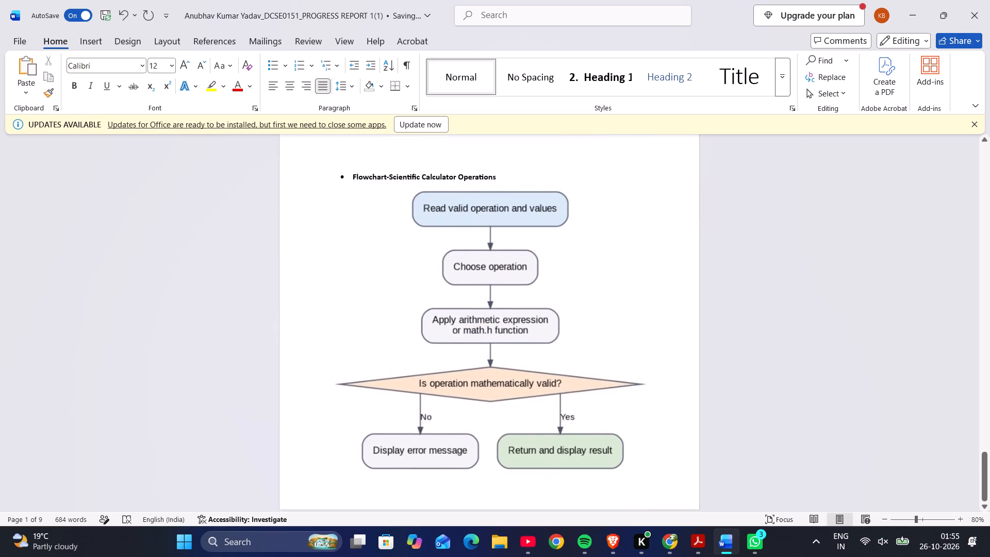
{"action": "scroll", "coordinate": [510, 356], "scroll_direction": "up", "scroll_amount": 16}
Set the line spacing to 1.15 for the empty line above Student Name & Signature(s).
{"action": "left_click", "coordinate": [345, 88]}
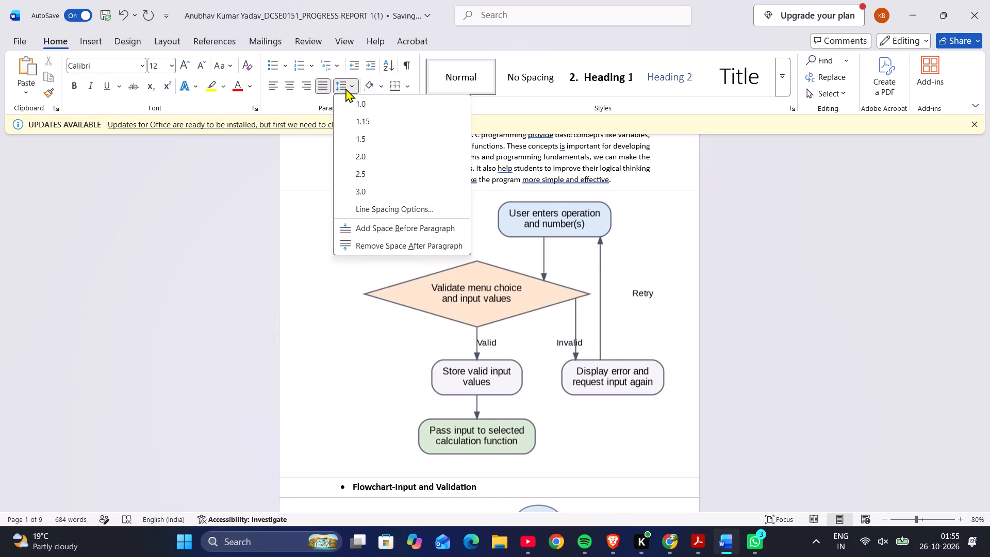
{"action": "left_click", "coordinate": [361, 118]}
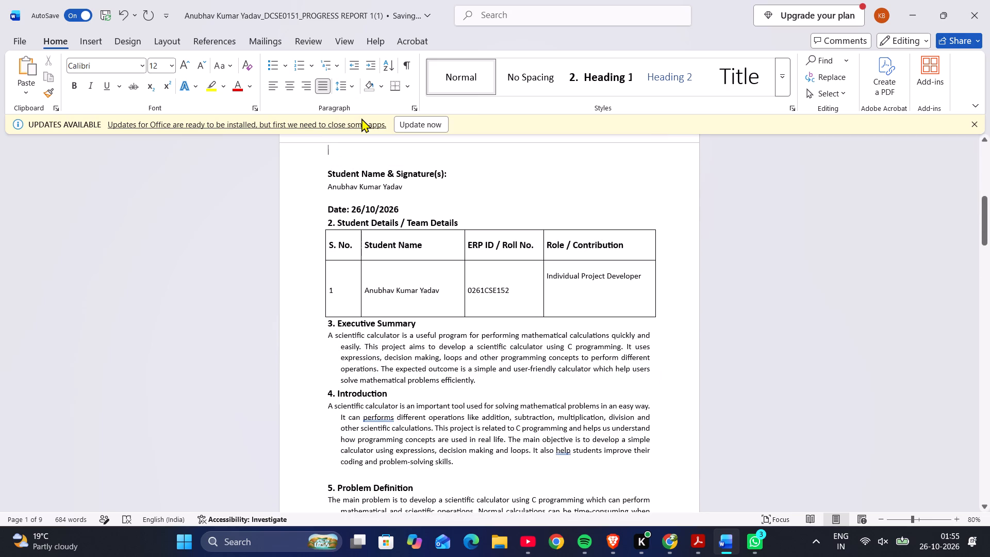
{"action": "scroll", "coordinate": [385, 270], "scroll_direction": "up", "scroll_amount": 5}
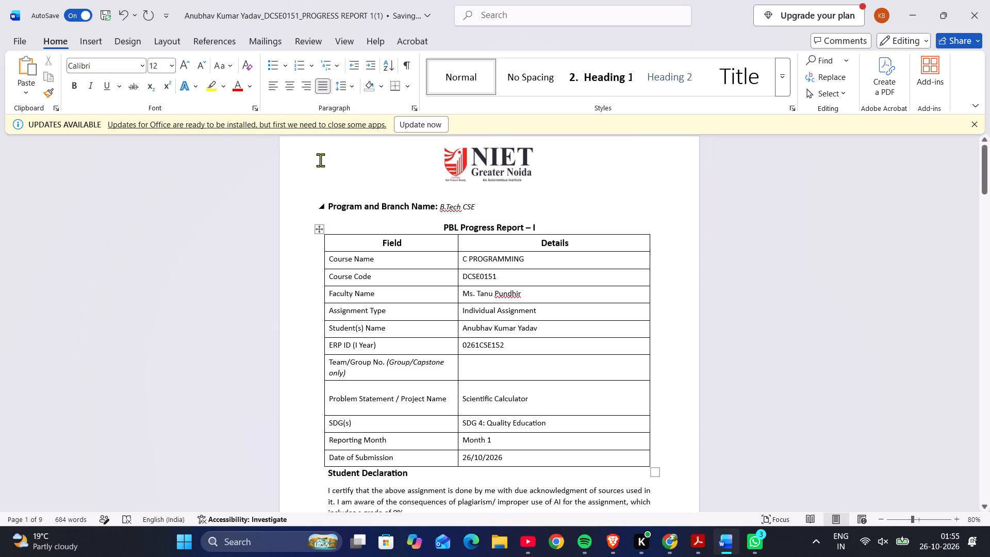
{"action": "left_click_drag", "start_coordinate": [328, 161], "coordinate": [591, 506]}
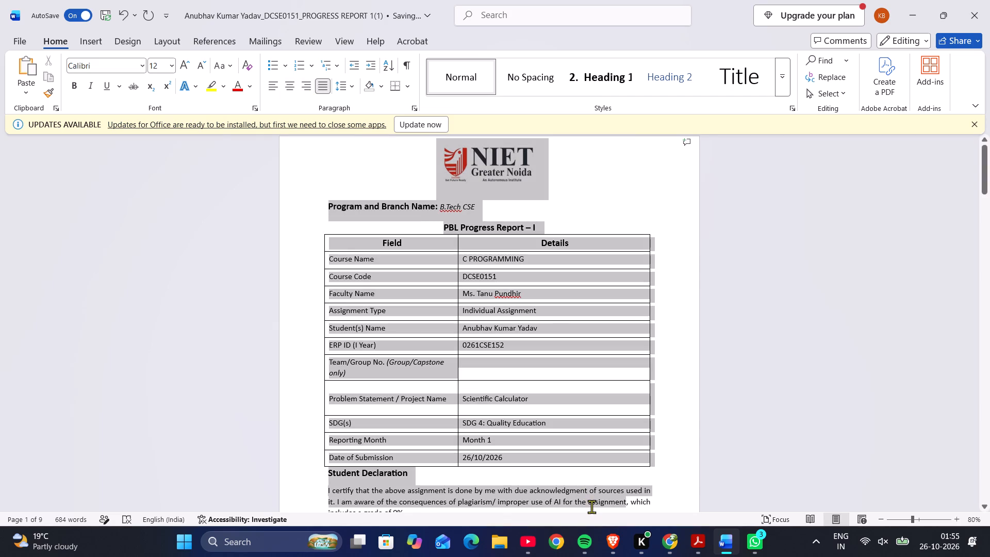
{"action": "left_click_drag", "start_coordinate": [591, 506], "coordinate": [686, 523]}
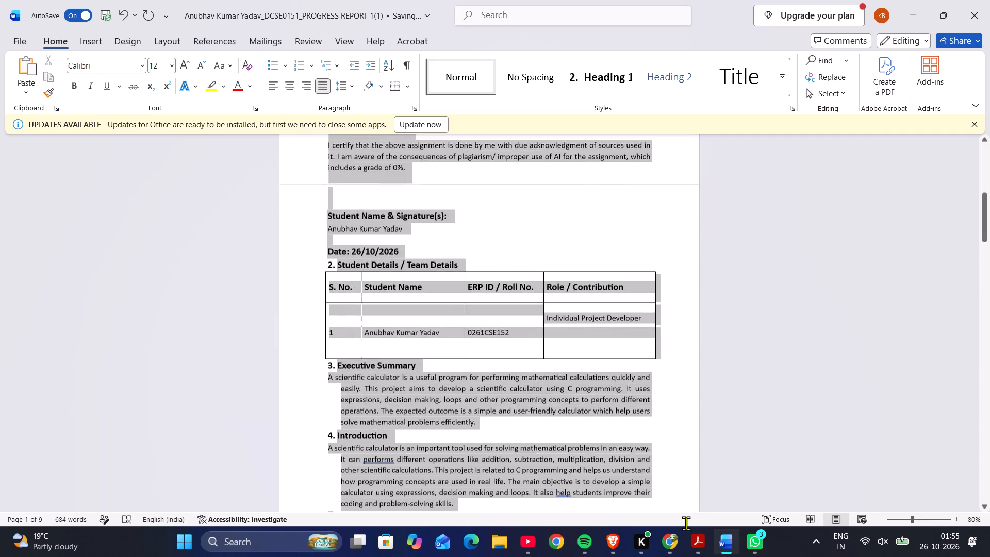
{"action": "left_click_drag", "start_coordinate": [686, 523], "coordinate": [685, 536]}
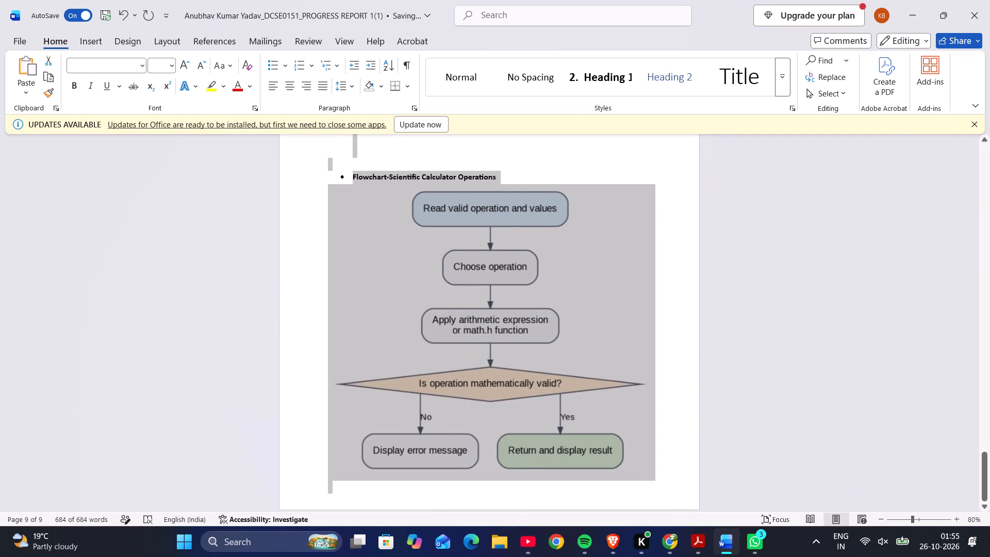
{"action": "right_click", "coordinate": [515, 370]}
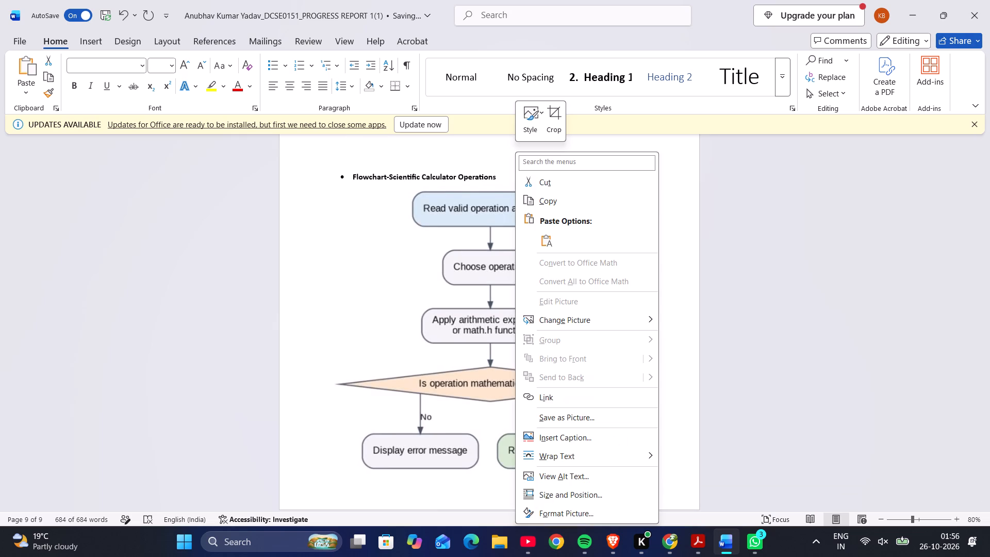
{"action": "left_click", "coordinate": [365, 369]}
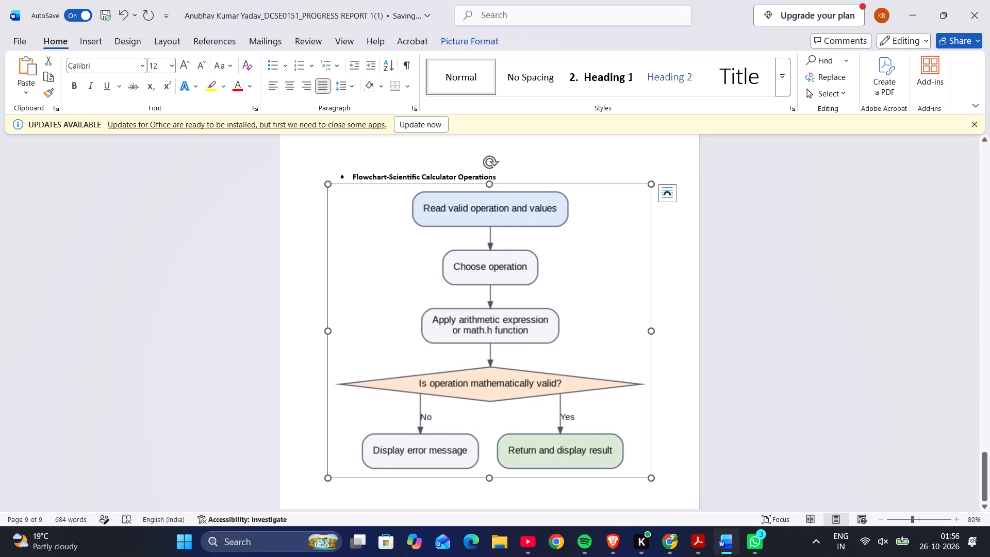
Change the font of the entire report, from the last flowchart up to the cover page logo, to Times New Roman.
{"action": "left_click_drag", "start_coordinate": [304, 470], "coordinate": [395, 321]}
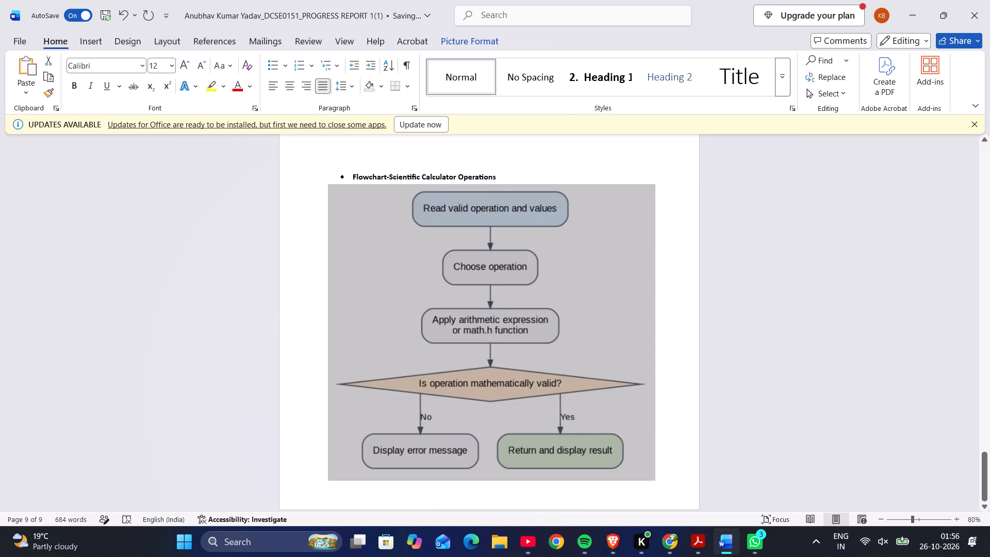
{"action": "left_click_drag", "start_coordinate": [395, 321], "coordinate": [430, 31]}
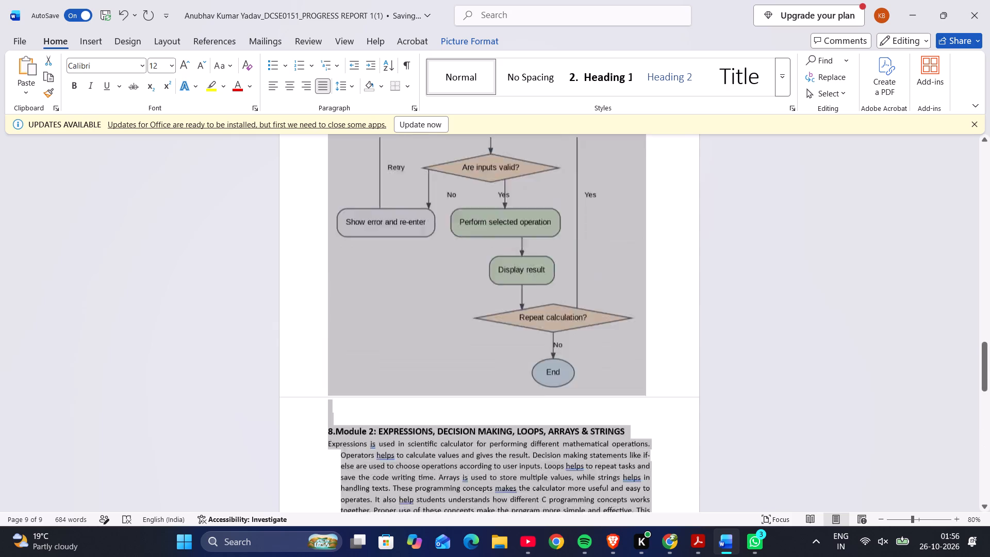
{"action": "left_click_drag", "start_coordinate": [430, 31], "coordinate": [431, 13]}
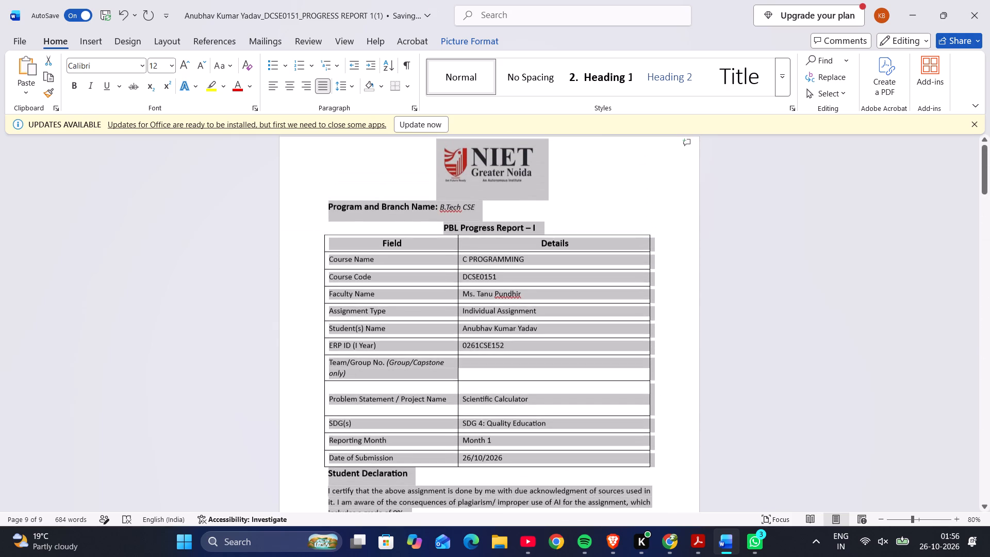
{"action": "left_click_drag", "start_coordinate": [431, 13], "coordinate": [466, 167]}
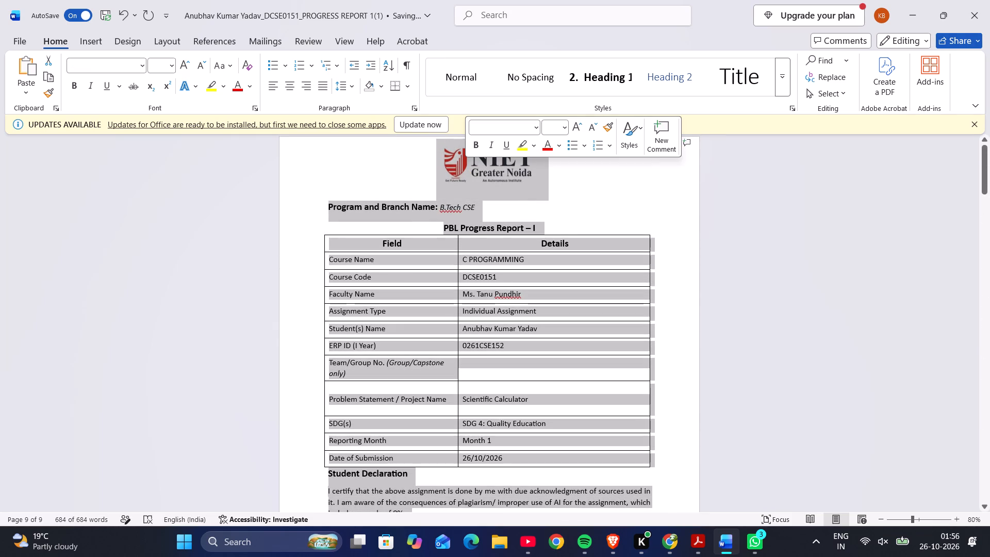
{"action": "left_click", "coordinate": [536, 131]}
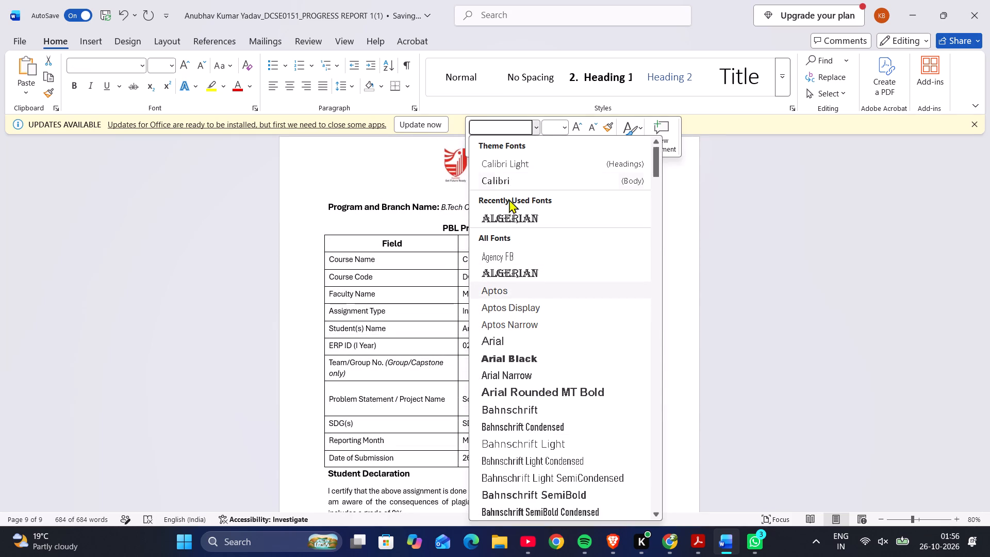
{"action": "type", "text": "ti"}
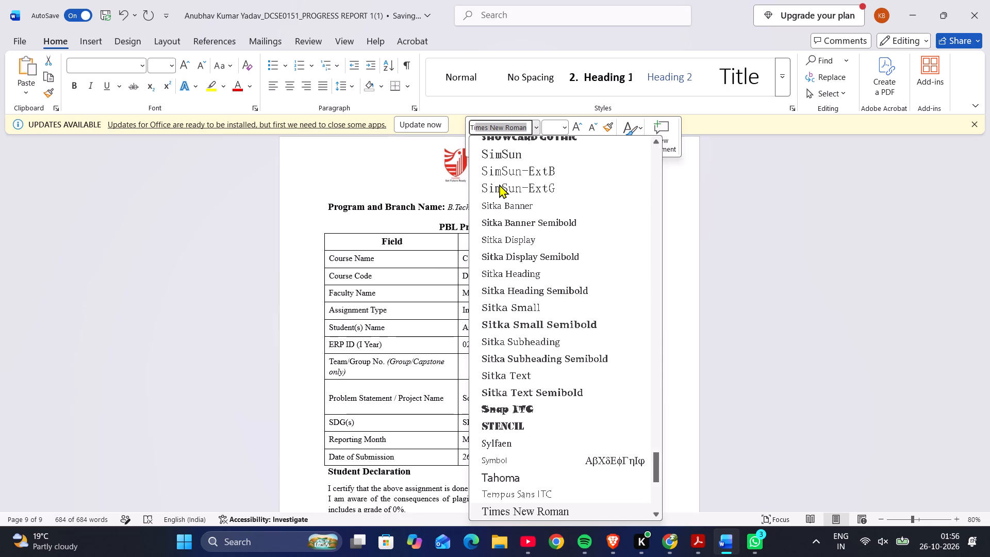
{"action": "key", "text": "m"}
{"action": "key", "text": "Return"}
{"action": "left_click", "coordinate": [551, 232]}
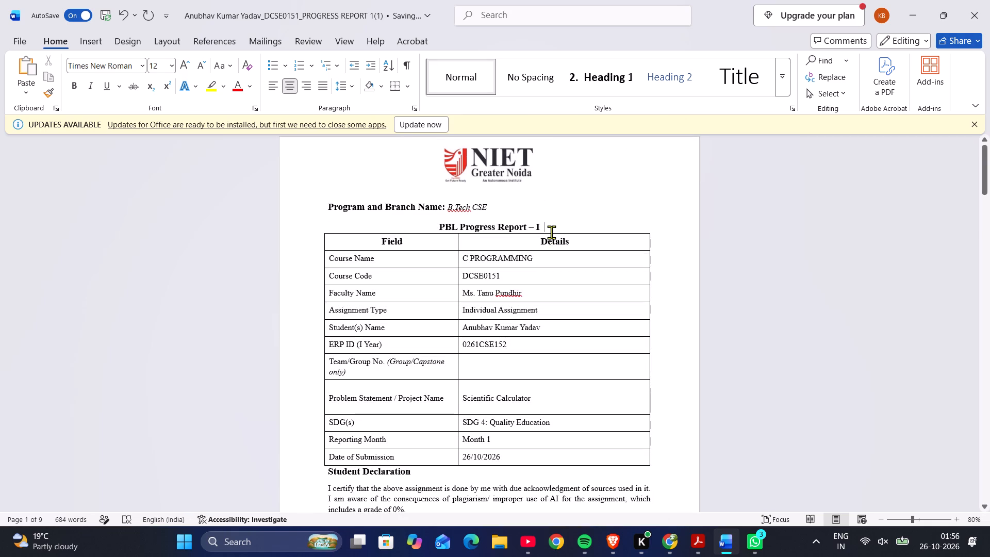
Set the font size of the entire report, from the cover page logo to the last flowchart, to 12.
{"action": "scroll", "coordinate": [551, 232], "scroll_direction": "down", "scroll_amount": 4}
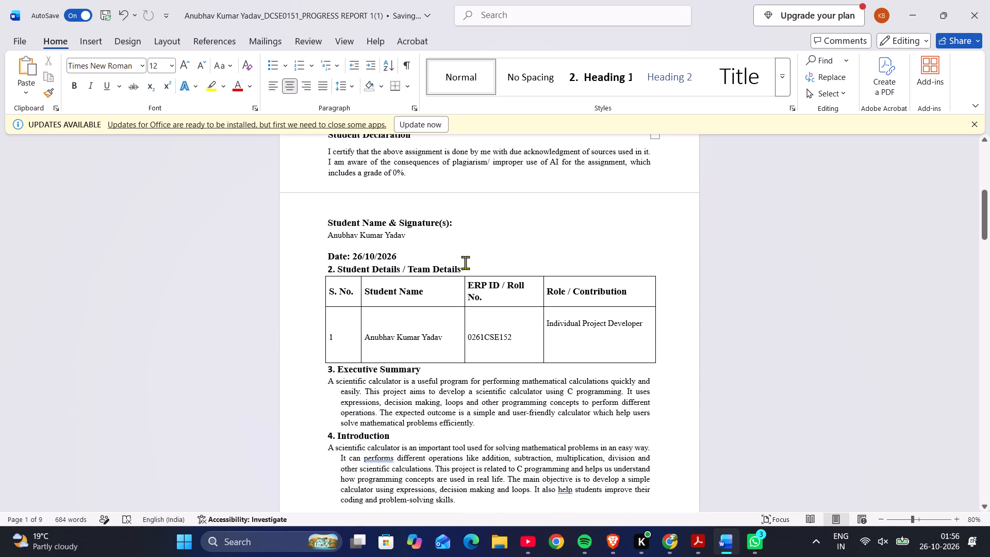
{"action": "scroll", "coordinate": [415, 251], "scroll_direction": "up", "scroll_amount": 13}
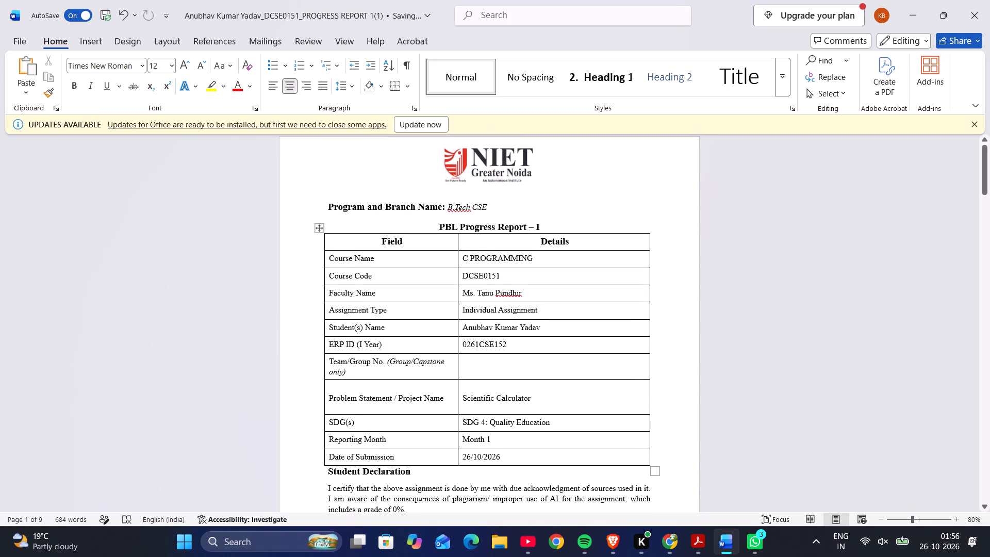
{"action": "left_click_drag", "start_coordinate": [323, 164], "coordinate": [548, 514]}
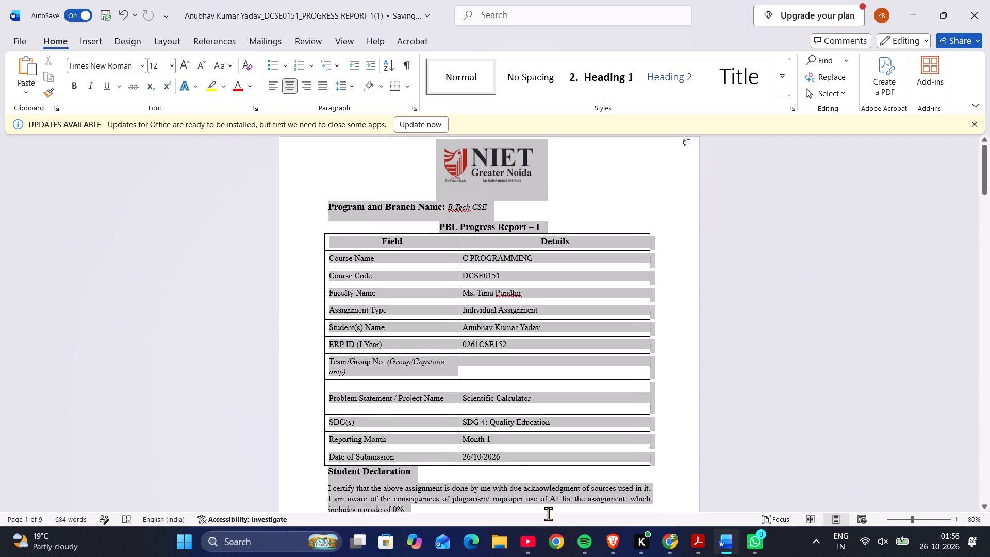
{"action": "left_click_drag", "start_coordinate": [548, 514], "coordinate": [551, 556]}
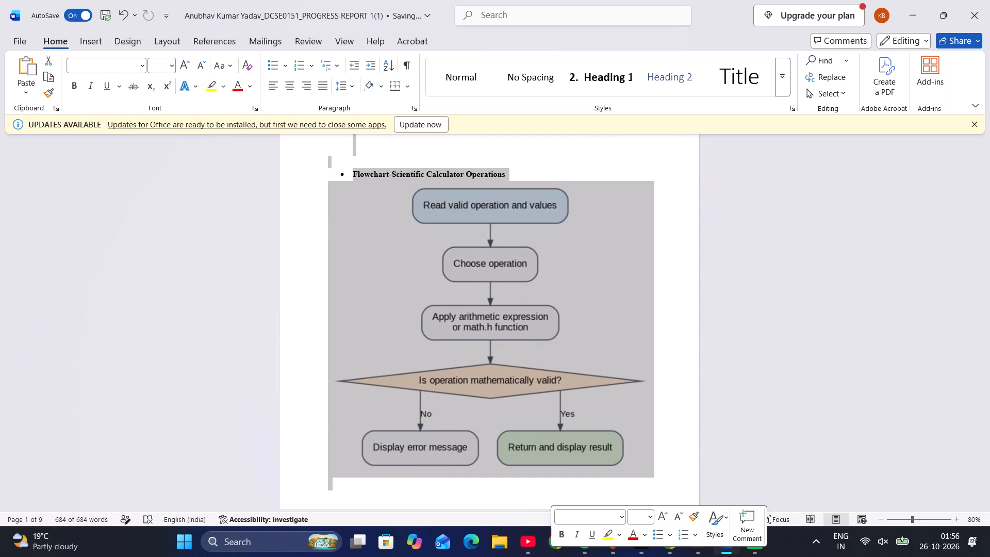
{"action": "left_click", "coordinate": [651, 520]}
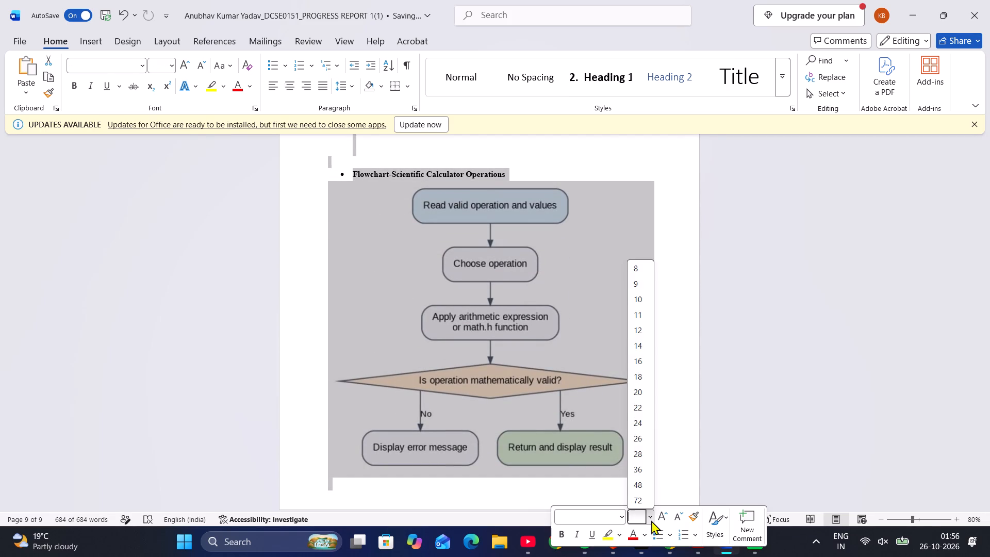
{"action": "left_click", "coordinate": [638, 331]}
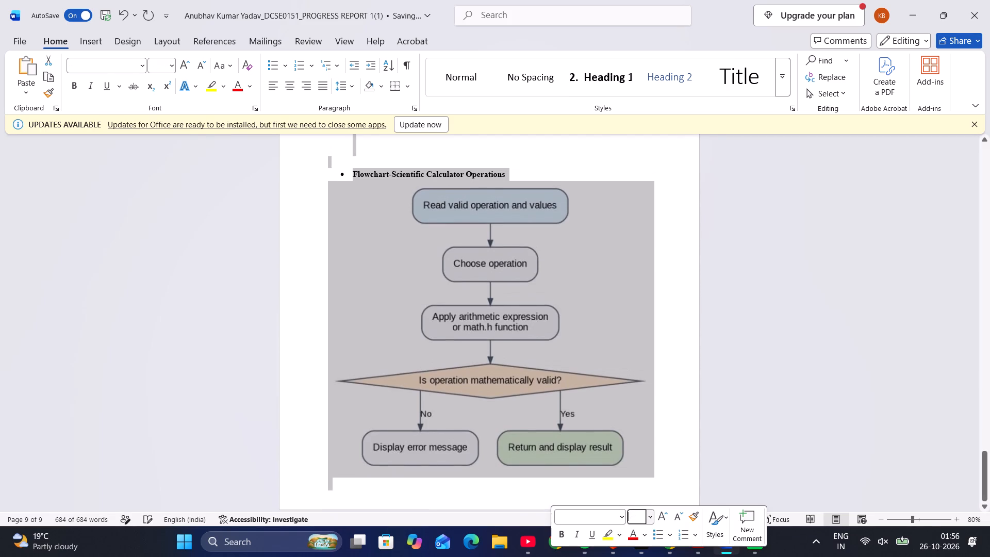
Set the font size of the section 7 heading, Module 1: Problem Analysis, Algorithm Design & Programming Fundamentals, to 14.
{"action": "scroll", "coordinate": [499, 304], "scroll_direction": "up", "scroll_amount": 8}
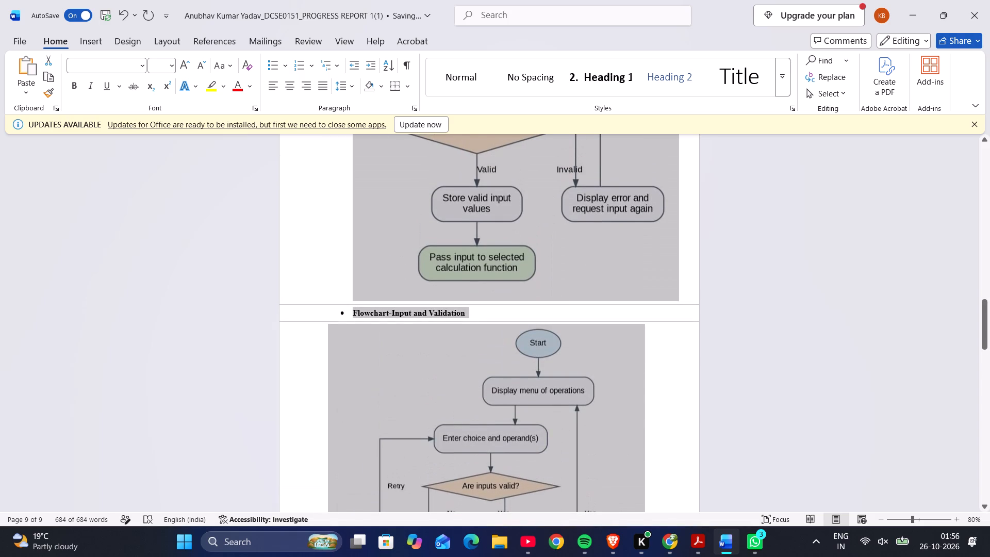
{"action": "scroll", "coordinate": [499, 304], "scroll_direction": "up", "scroll_amount": 4}
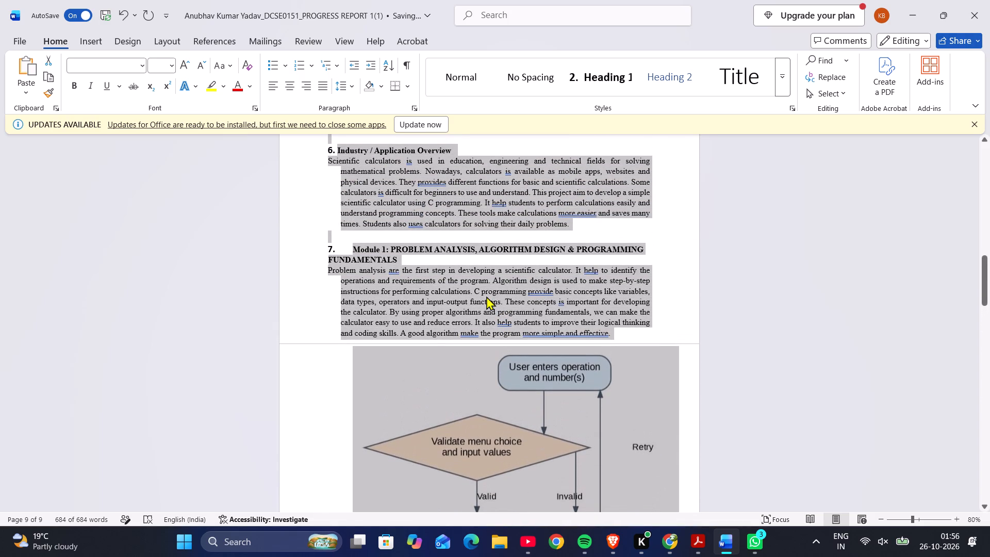
{"action": "left_click", "coordinate": [419, 256]}
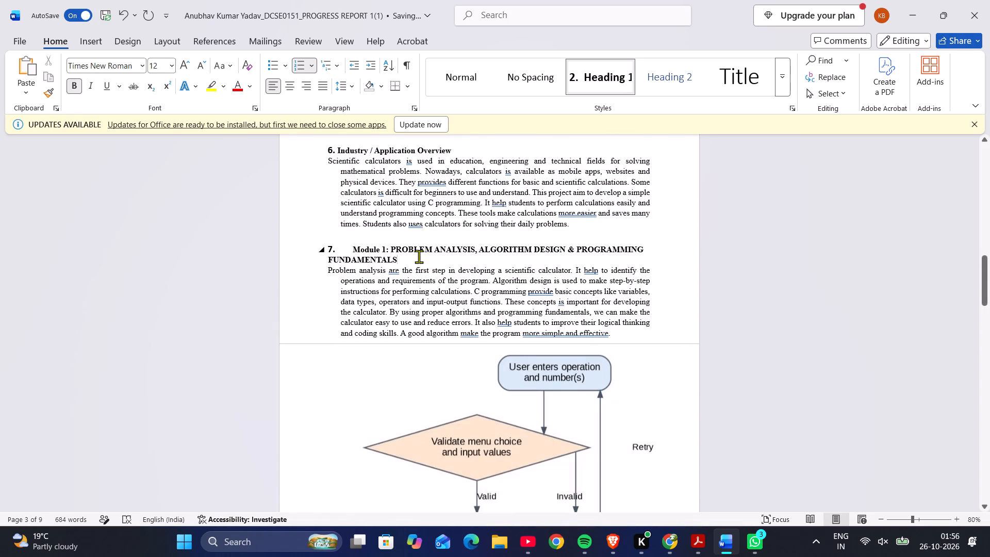
{"action": "left_click_drag", "start_coordinate": [419, 256], "coordinate": [359, 247]}
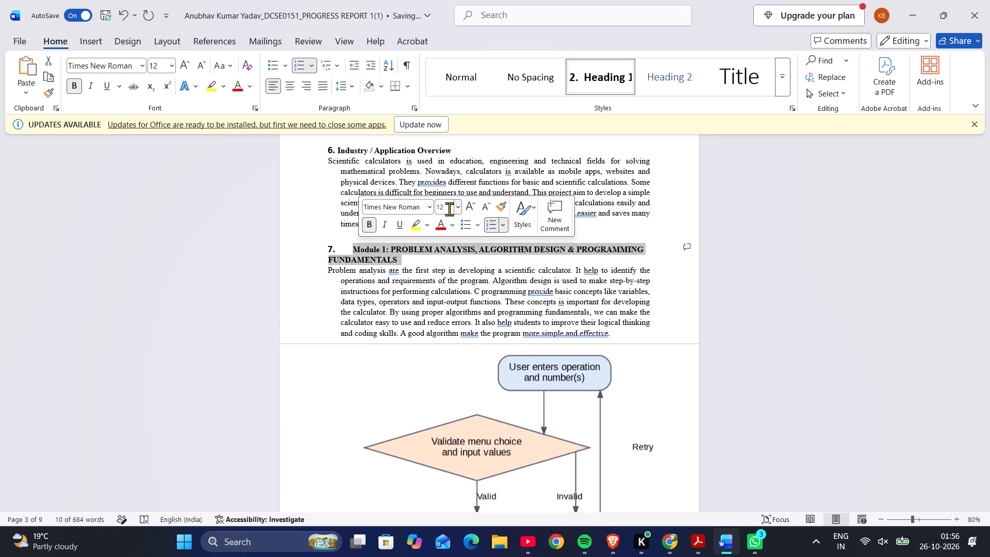
{"action": "left_click", "coordinate": [451, 208]}
{"action": "left_click", "coordinate": [451, 208]}
{"action": "key", "text": "BackSpace"}
{"action": "key", "text": "4"}
{"action": "left_click", "coordinate": [324, 238]}
Set the font size of the Industry / Application Overview and Problem Definition headings to 14.
{"action": "scroll", "coordinate": [409, 277], "scroll_direction": "up", "scroll_amount": 1}
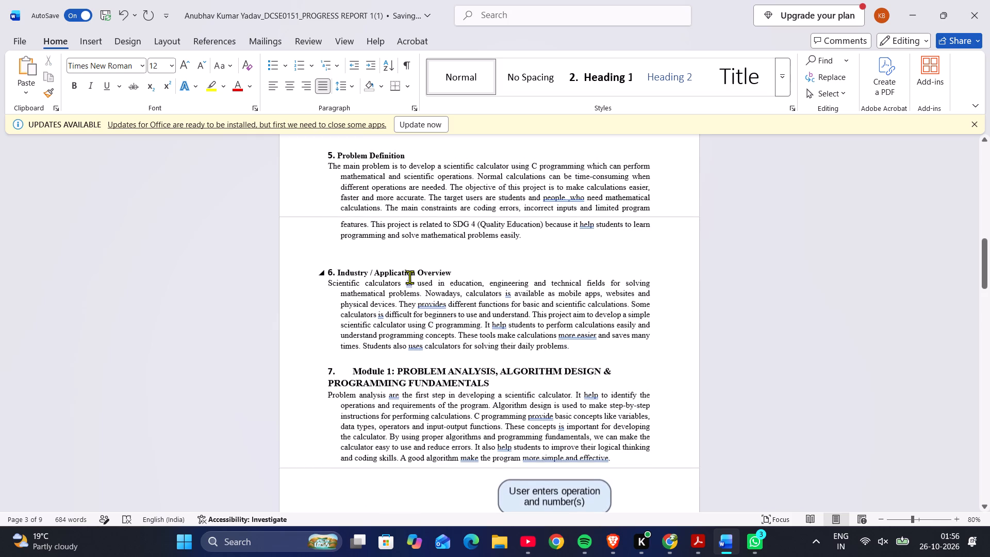
{"action": "scroll", "coordinate": [409, 277], "scroll_direction": "up", "scroll_amount": 1}
{"action": "left_click_drag", "start_coordinate": [458, 270], "coordinate": [320, 273]}
{"action": "left_click", "coordinate": [420, 236]}
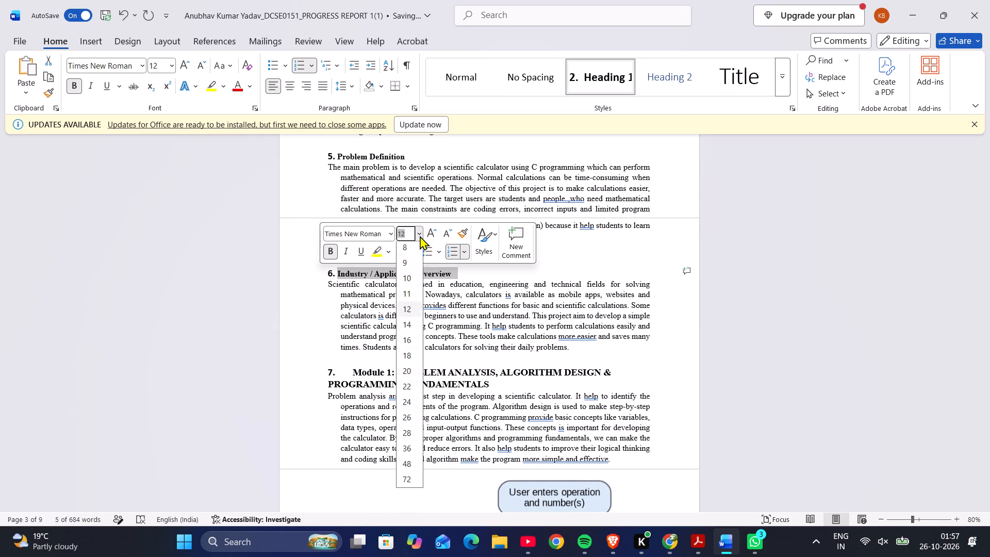
{"action": "left_click", "coordinate": [409, 331]}
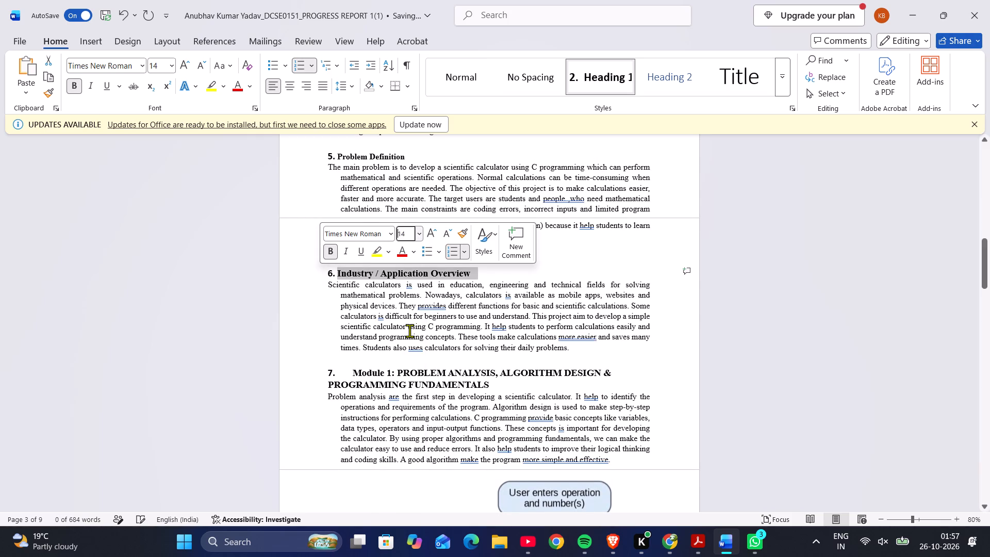
{"action": "scroll", "coordinate": [409, 331], "scroll_direction": "up", "scroll_amount": 1}
{"action": "left_click_drag", "start_coordinate": [410, 270], "coordinate": [312, 271]}
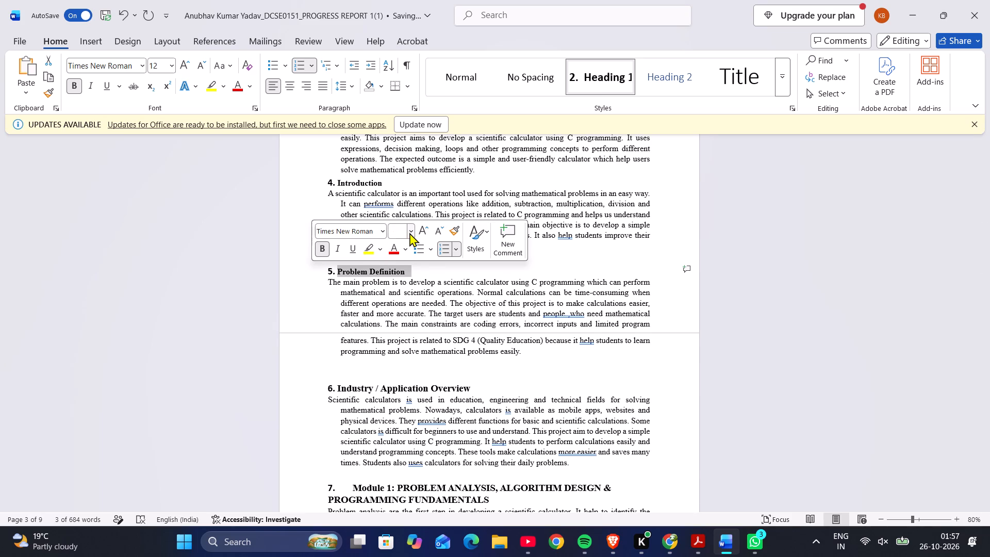
{"action": "left_click", "coordinate": [409, 233]}
{"action": "left_click", "coordinate": [402, 329]}
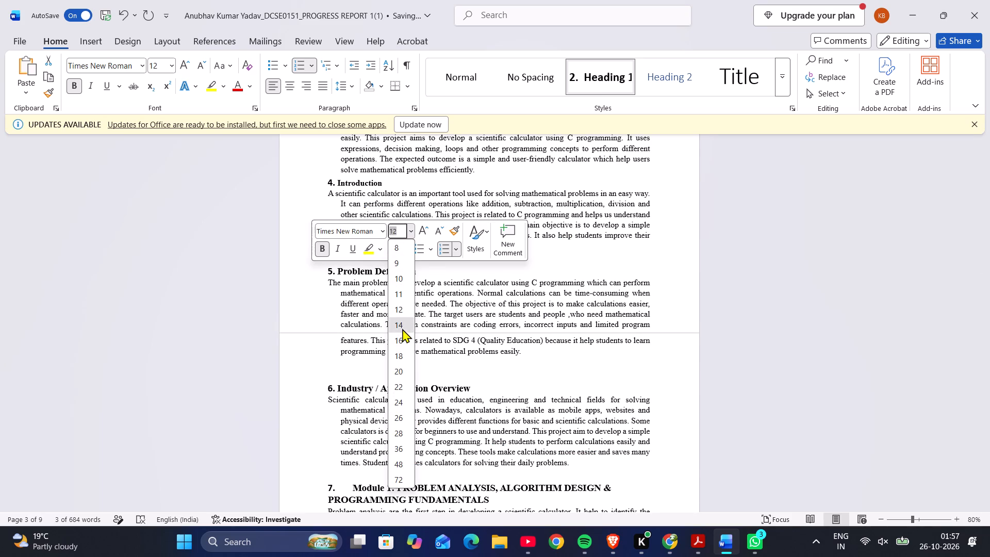
Set the font size of the Introduction and Executive Summary headings to 14.
{"action": "scroll", "coordinate": [402, 329], "scroll_direction": "up", "scroll_amount": 1}
{"action": "left_click_drag", "start_coordinate": [391, 305], "coordinate": [361, 304]}
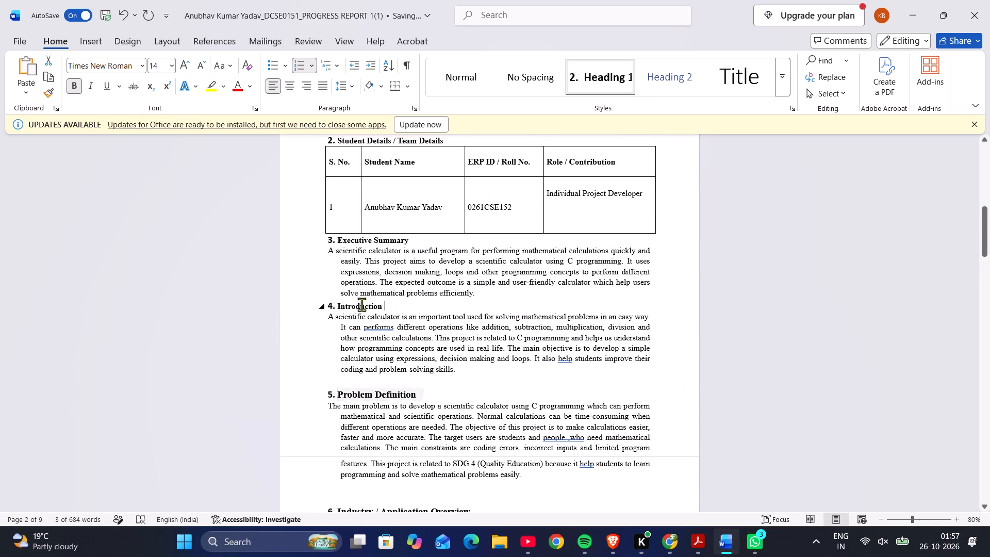
{"action": "left_click_drag", "start_coordinate": [361, 304], "coordinate": [315, 300]}
{"action": "left_click", "coordinate": [414, 265]}
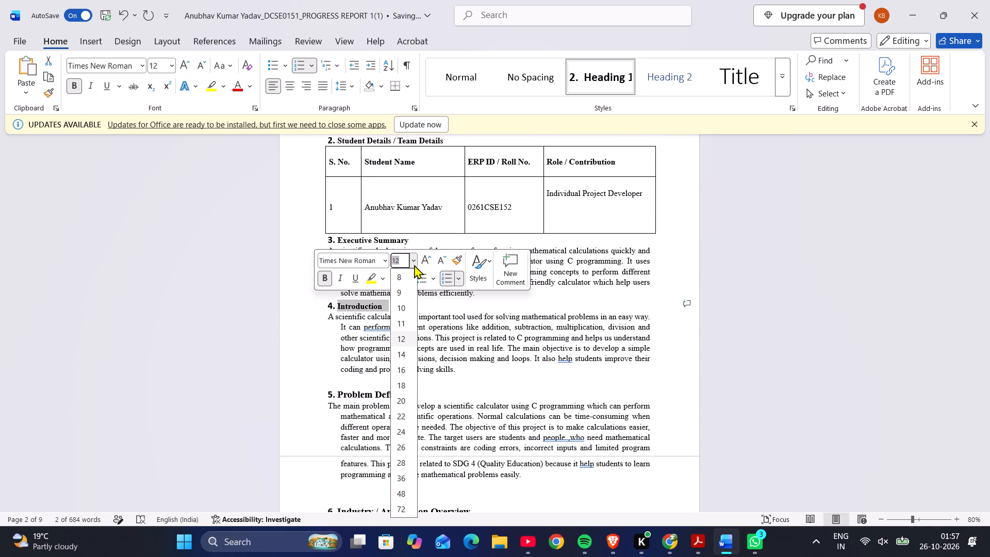
{"action": "left_click", "coordinate": [404, 356]}
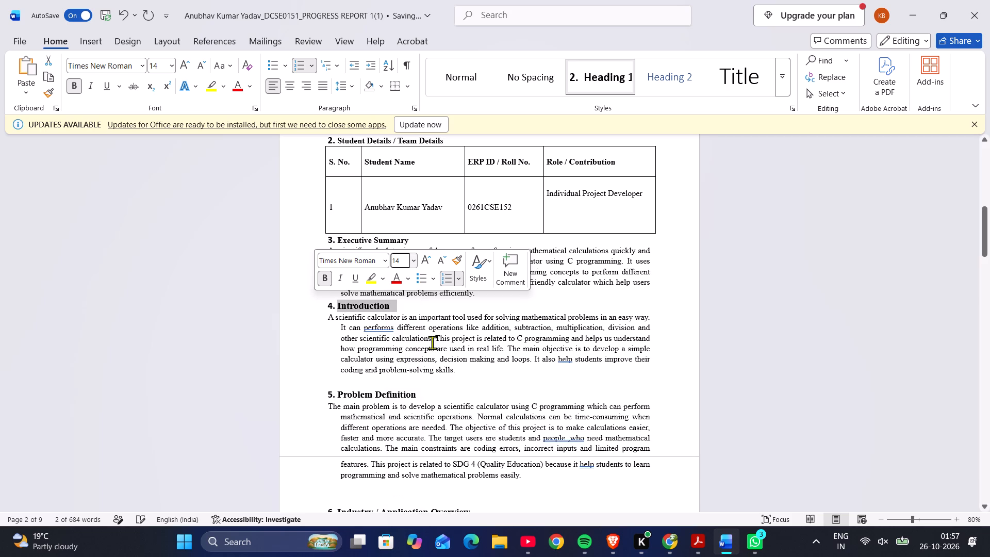
{"action": "left_click_drag", "start_coordinate": [423, 243], "coordinate": [322, 237]}
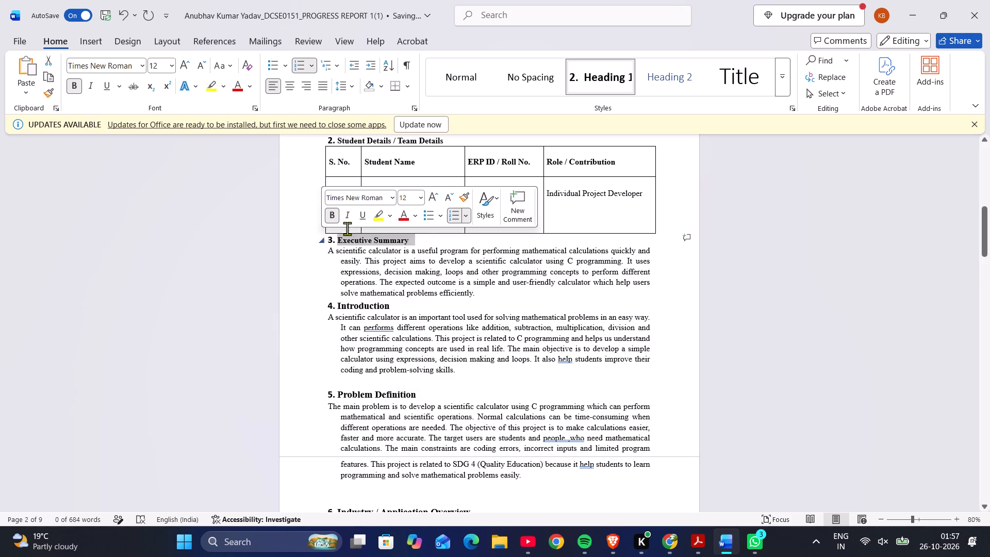
{"action": "left_click", "coordinate": [422, 201]}
{"action": "left_click", "coordinate": [409, 290]}
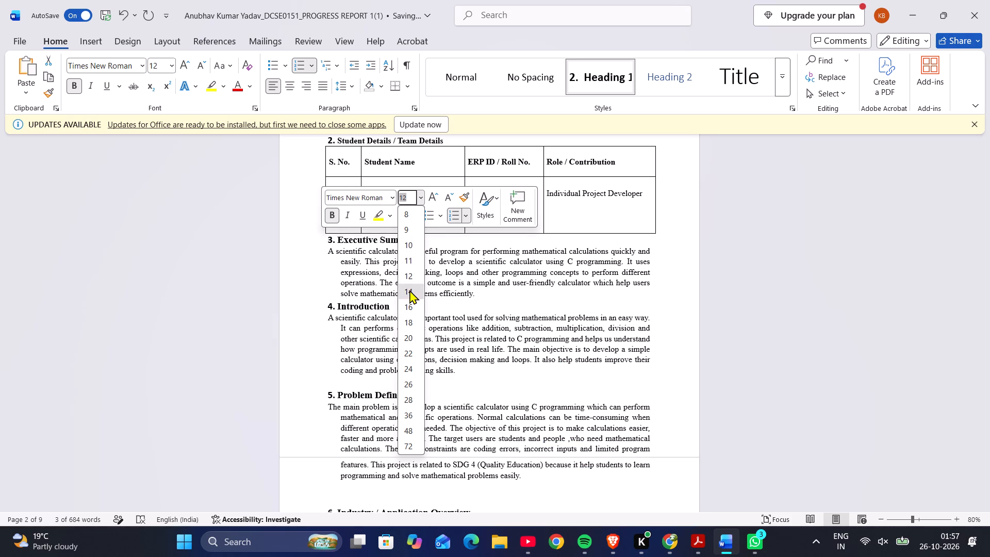
Set the font size of the Student Details / Team Details heading above the student table to 14.
{"action": "scroll", "coordinate": [409, 290], "scroll_direction": "up", "scroll_amount": 1}
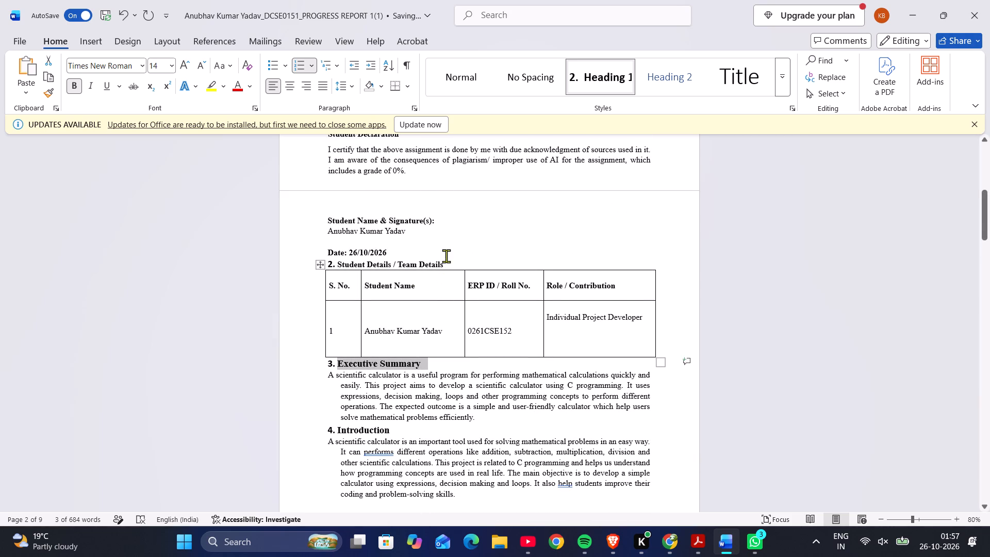
{"action": "left_click_drag", "start_coordinate": [446, 259], "coordinate": [317, 261]}
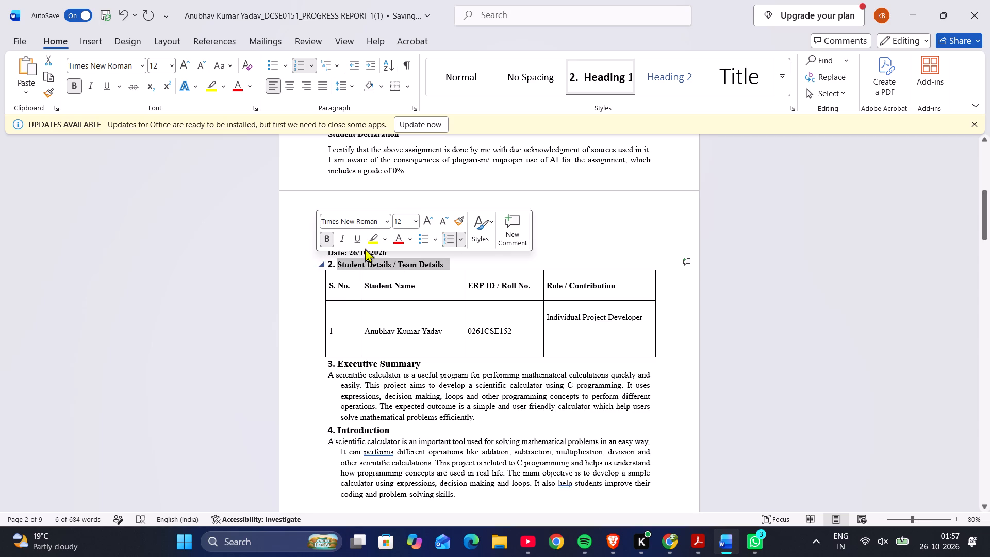
{"action": "left_click", "coordinate": [416, 220]}
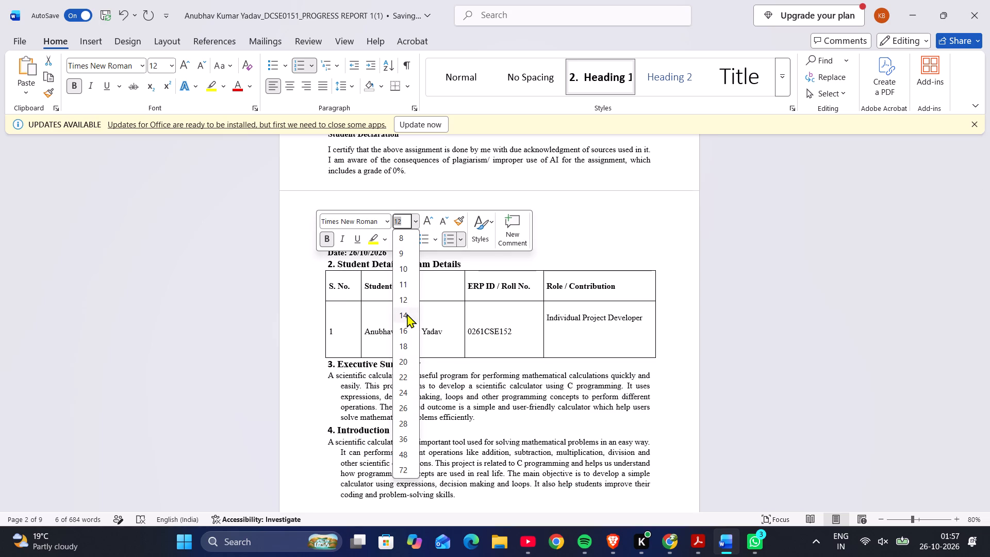
{"action": "left_click", "coordinate": [407, 314]}
{"action": "left_click", "coordinate": [562, 236]}
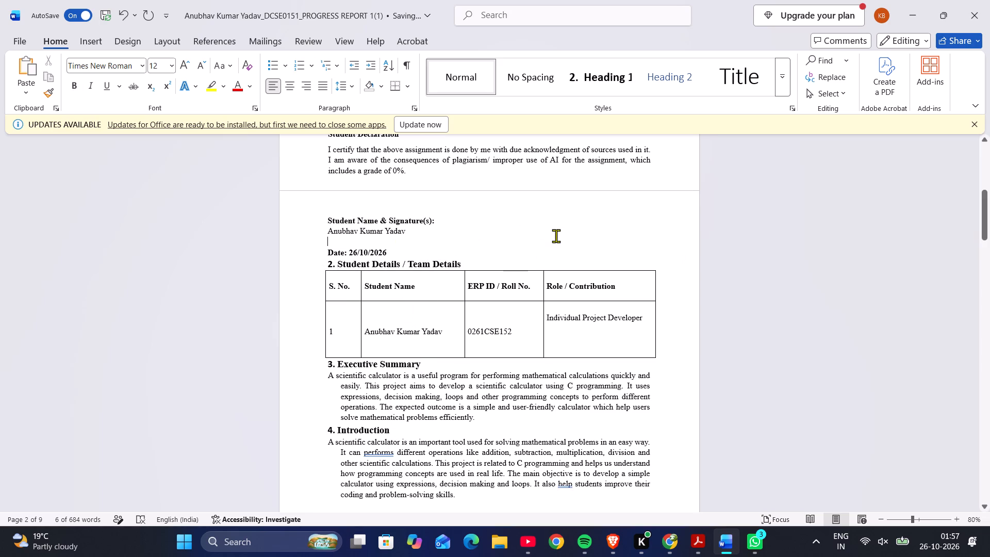
Set the font size of the Student Declaration heading below the cover page table to 14.
{"action": "scroll", "coordinate": [403, 218], "scroll_direction": "up", "scroll_amount": 1}
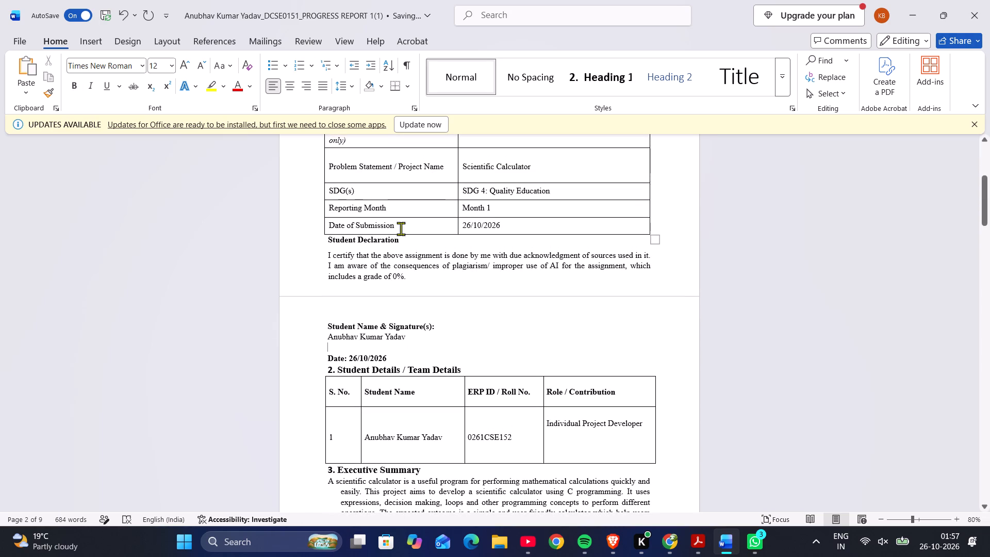
{"action": "left_click_drag", "start_coordinate": [402, 243], "coordinate": [300, 234]}
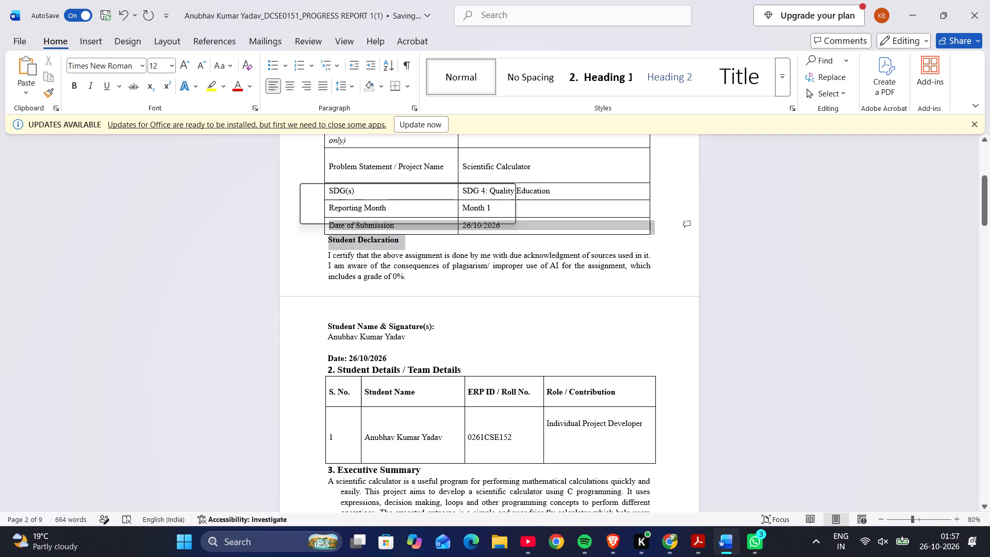
{"action": "left_click", "coordinate": [434, 241]}
{"action": "left_click", "coordinate": [434, 241]}
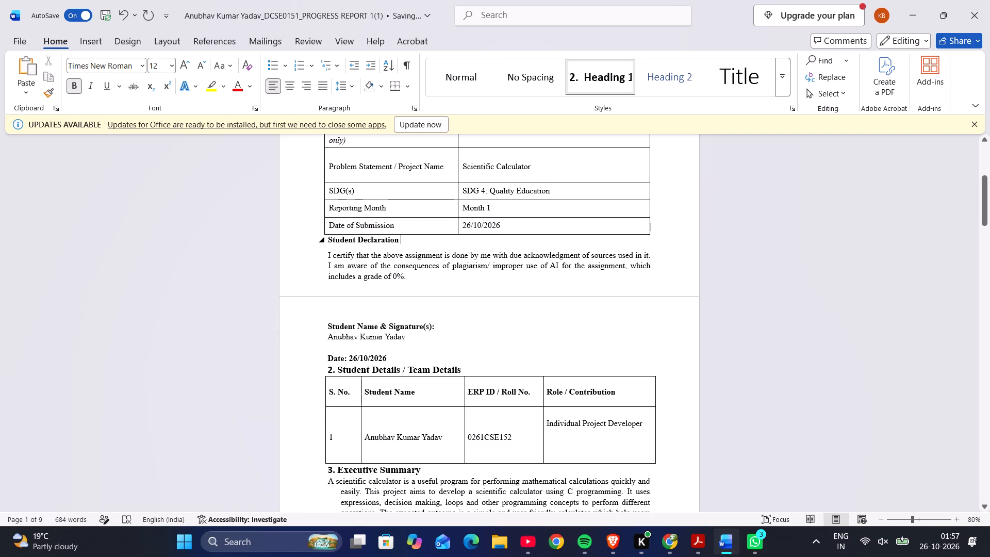
{"action": "left_click_drag", "start_coordinate": [434, 241], "coordinate": [313, 234]}
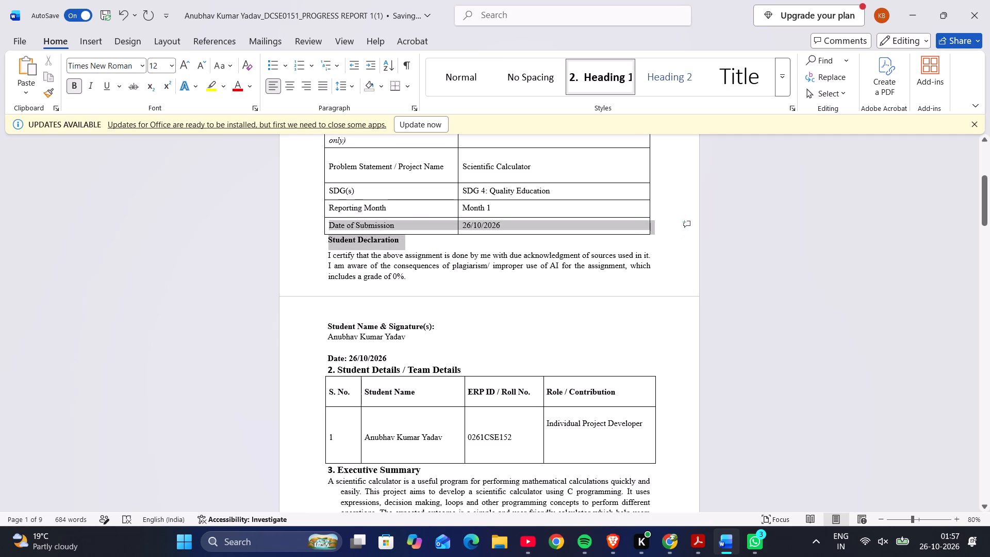
{"action": "left_click_drag", "start_coordinate": [313, 234], "coordinate": [313, 239]}
{"action": "left_click", "coordinate": [410, 203]}
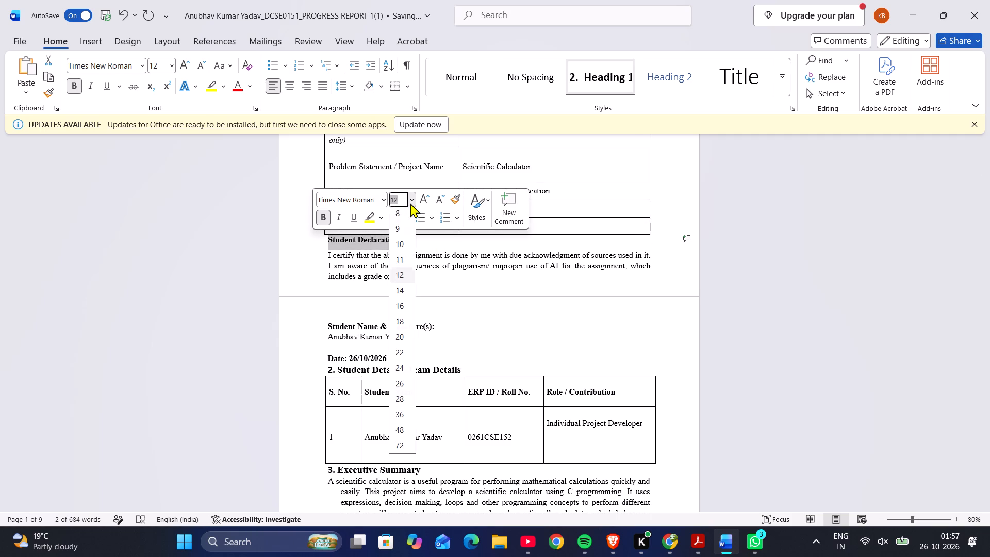
{"action": "left_click", "coordinate": [399, 297]}
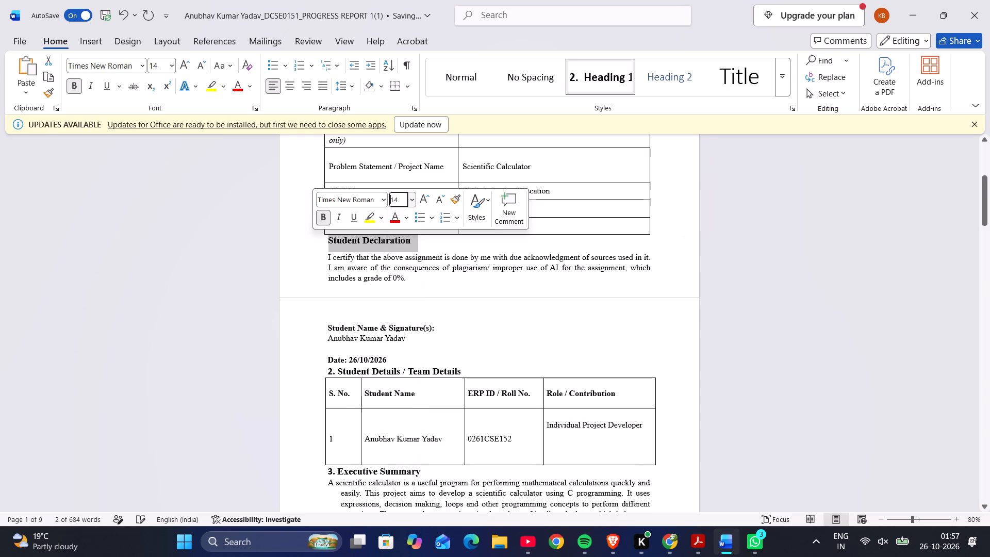
Set the font size of the Program and Branch Name line on the cover page to 14.
{"action": "scroll", "coordinate": [399, 297], "scroll_direction": "up", "scroll_amount": 3}
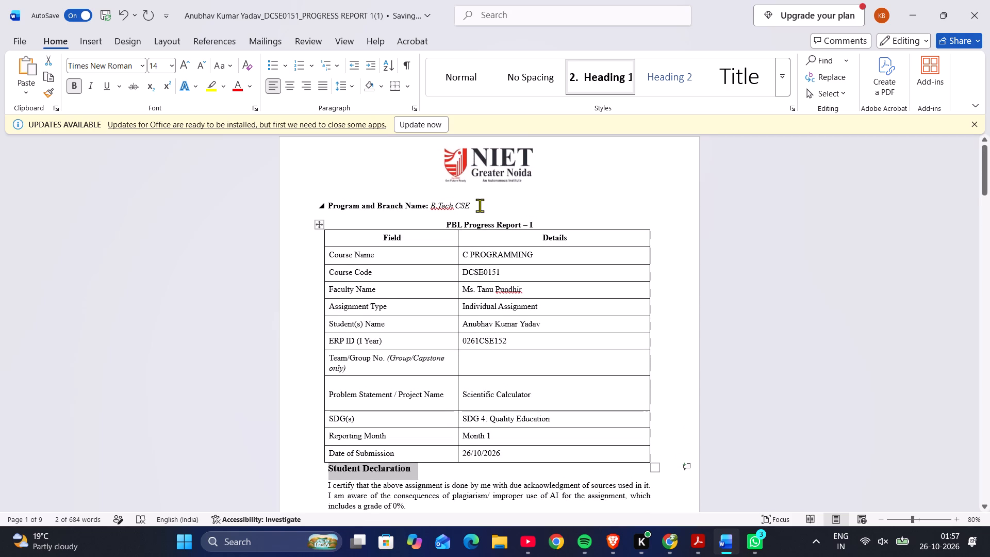
{"action": "left_click_drag", "start_coordinate": [478, 205], "coordinate": [321, 205]}
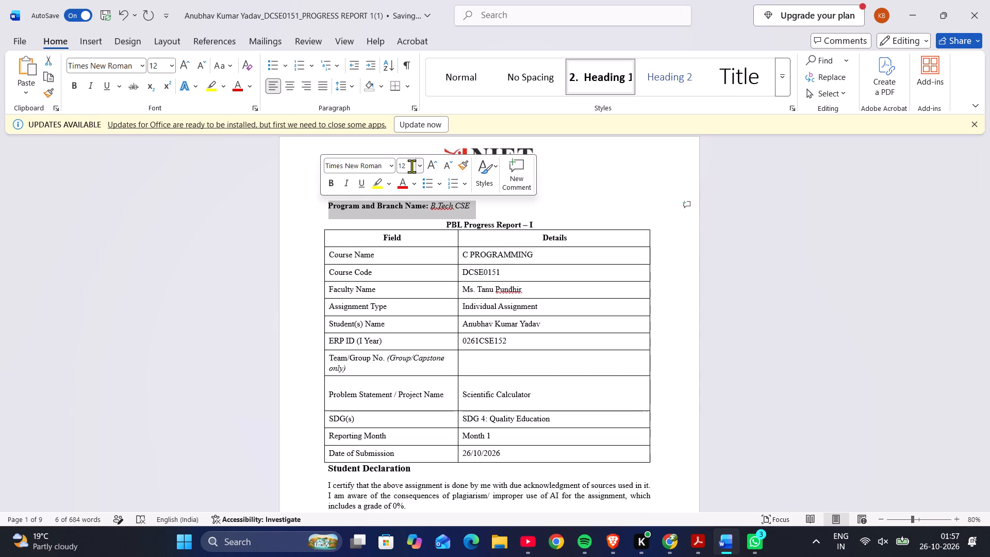
{"action": "left_click", "coordinate": [420, 168]}
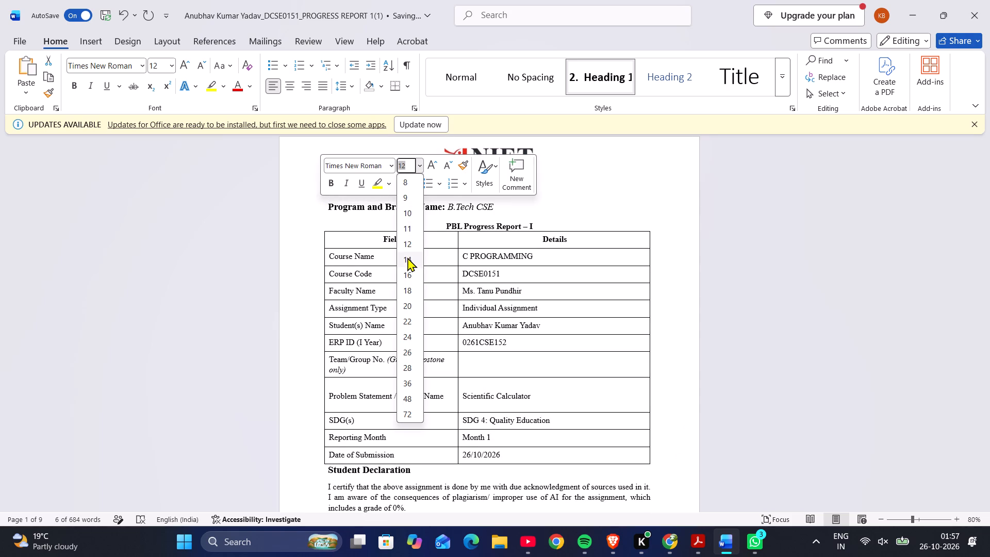
{"action": "left_click", "coordinate": [407, 257]}
{"action": "left_click", "coordinate": [524, 217]}
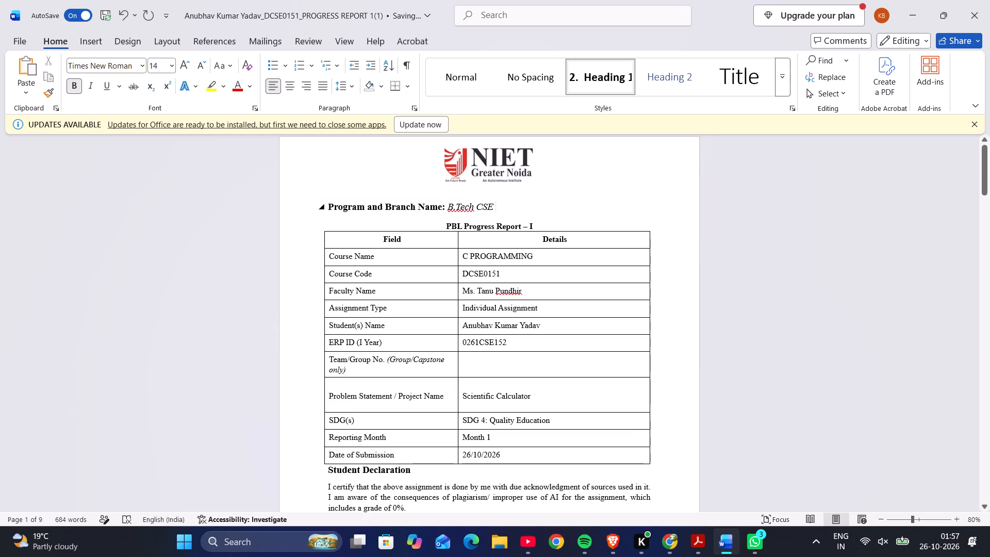
Set the font size of the PBL Progress Report – I title above the cover page table to 14.
{"action": "left_click_drag", "start_coordinate": [549, 224], "coordinate": [446, 229]}
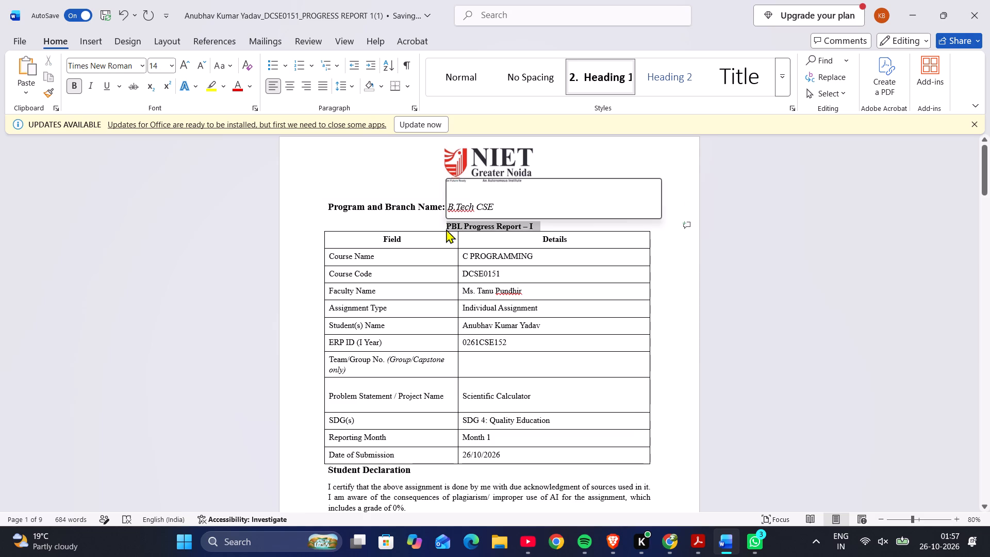
{"action": "left_click", "coordinate": [541, 192]}
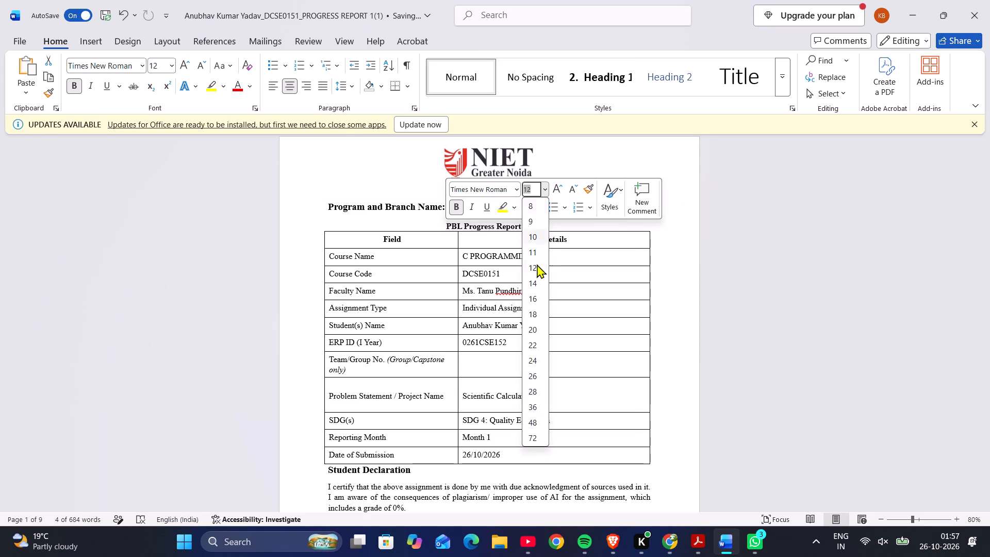
{"action": "left_click", "coordinate": [536, 287]}
{"action": "left_click", "coordinate": [673, 263]}
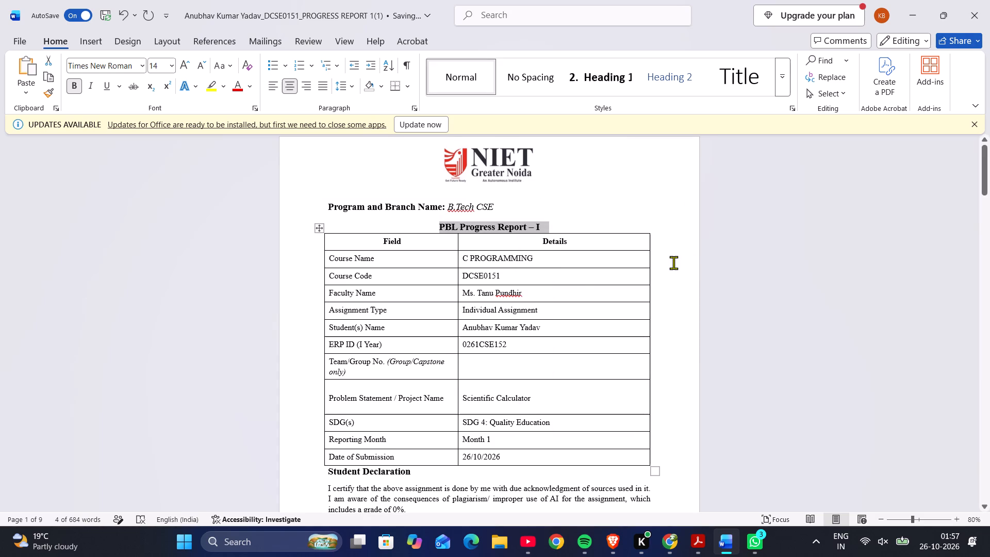
Insert a blank line between the Date line and the Student Details / Team Details heading.
{"action": "scroll", "coordinate": [547, 302], "scroll_direction": "down", "scroll_amount": 2}
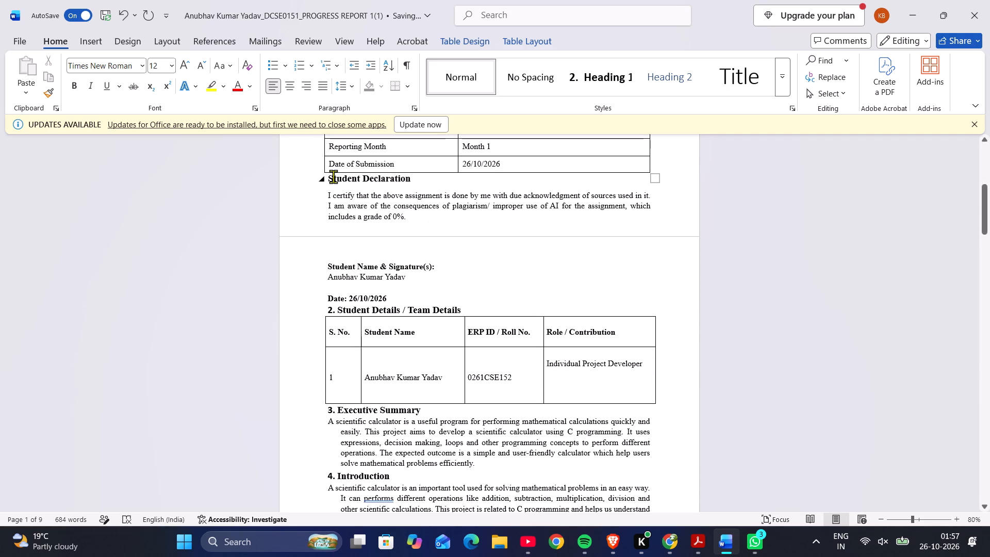
{"action": "left_click", "coordinate": [394, 297]}
{"action": "key", "text": "Return"}
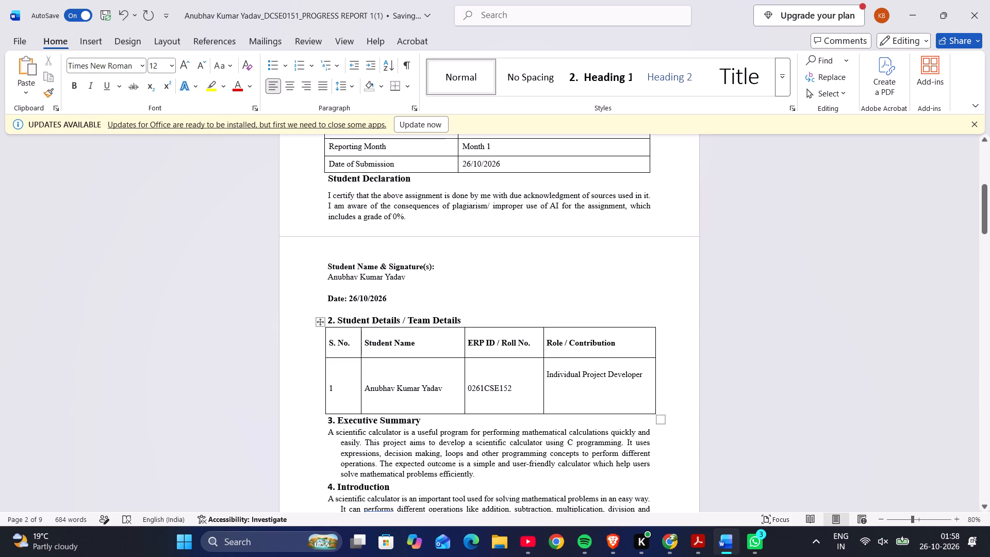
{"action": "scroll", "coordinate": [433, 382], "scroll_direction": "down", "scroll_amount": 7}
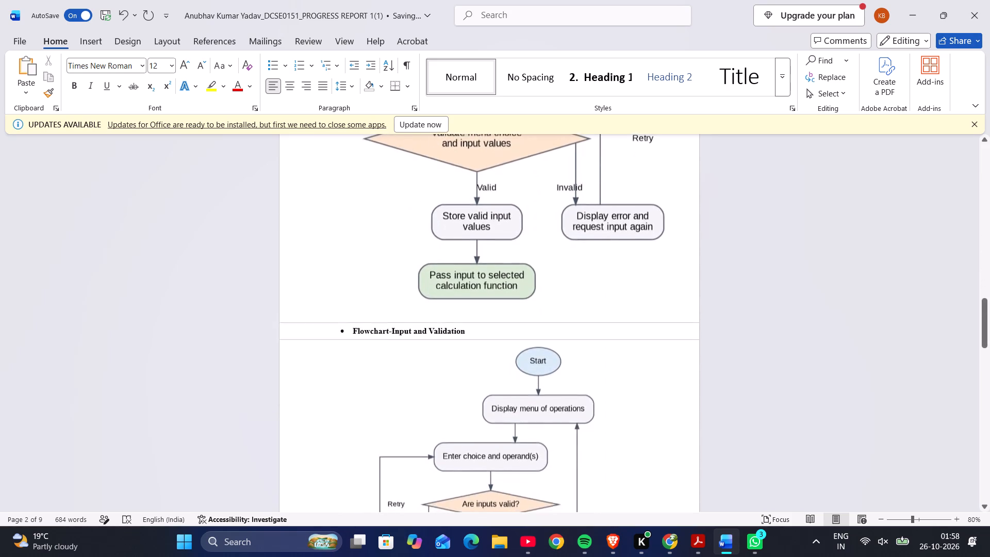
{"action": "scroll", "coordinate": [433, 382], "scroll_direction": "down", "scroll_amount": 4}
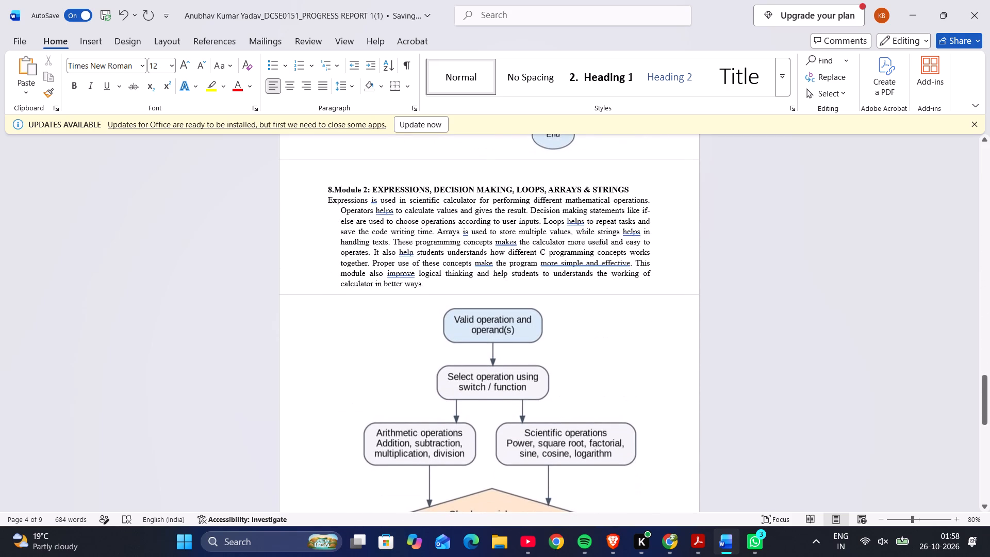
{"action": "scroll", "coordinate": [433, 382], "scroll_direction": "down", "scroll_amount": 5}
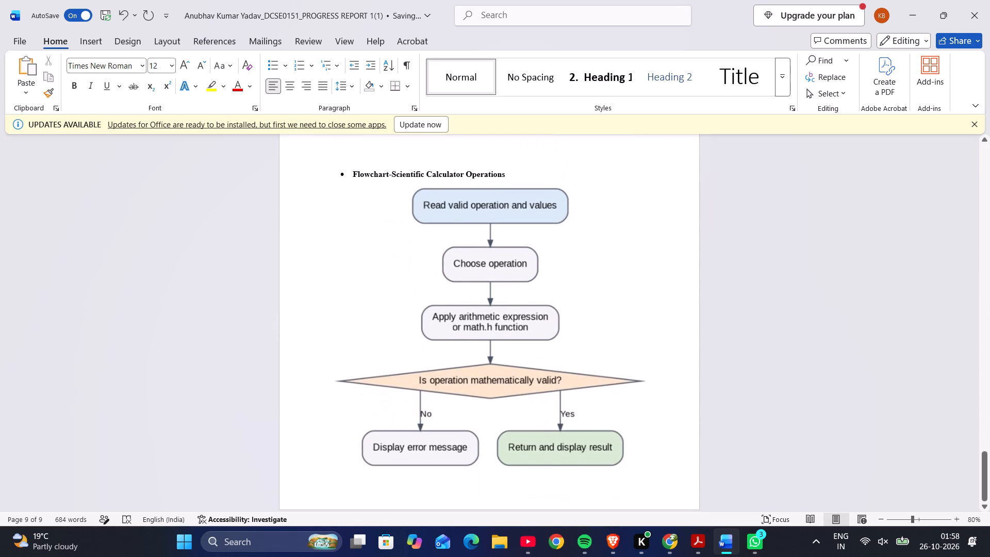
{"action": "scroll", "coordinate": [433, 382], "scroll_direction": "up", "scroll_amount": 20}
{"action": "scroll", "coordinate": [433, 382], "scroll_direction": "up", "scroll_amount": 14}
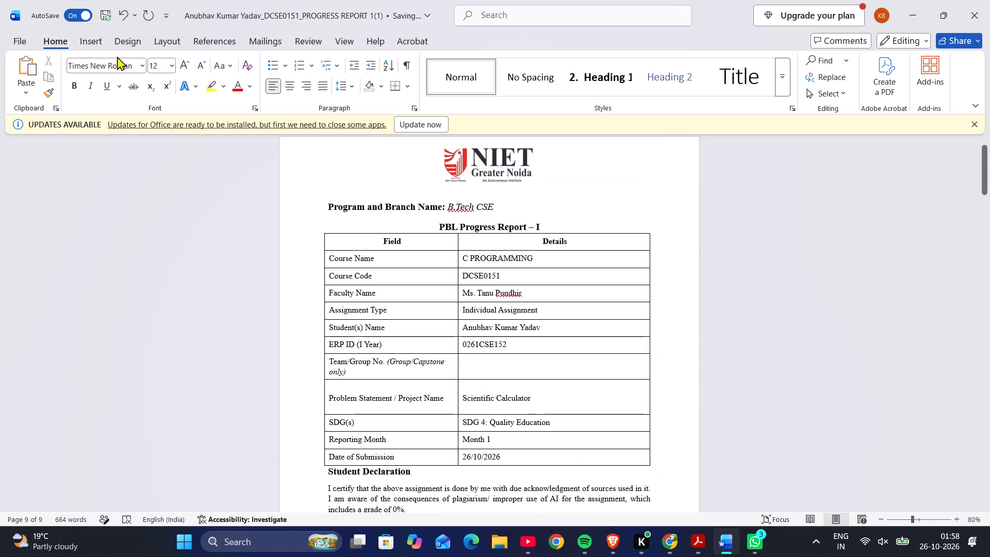
Turn off AutoSave and save the report manually.
{"action": "left_click", "coordinate": [85, 14]}
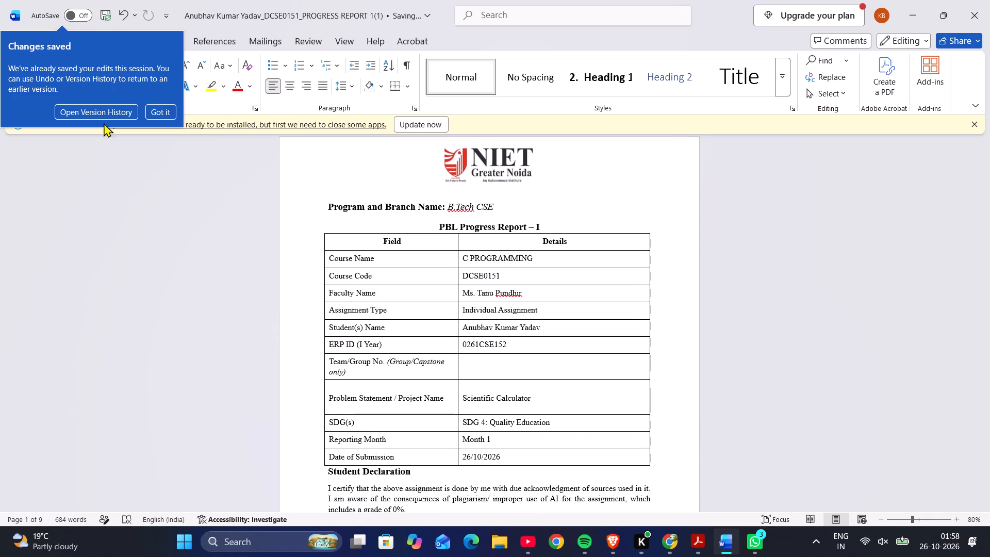
{"action": "left_click", "coordinate": [152, 109]}
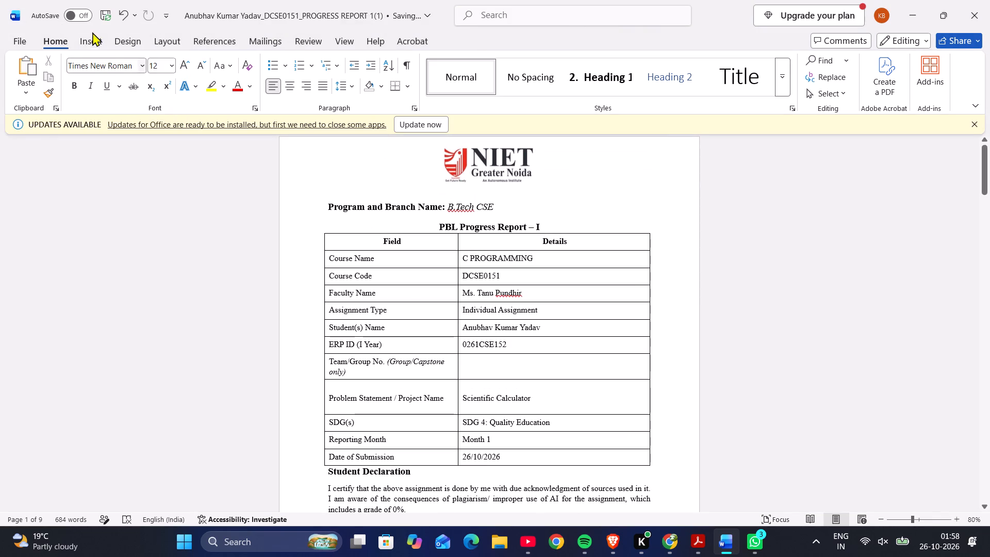
{"action": "left_click", "coordinate": [106, 19]}
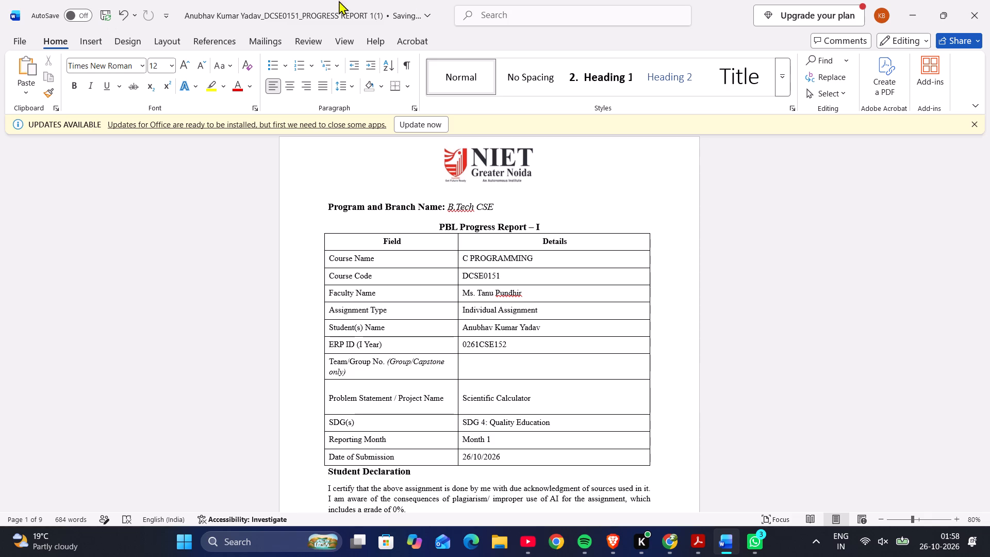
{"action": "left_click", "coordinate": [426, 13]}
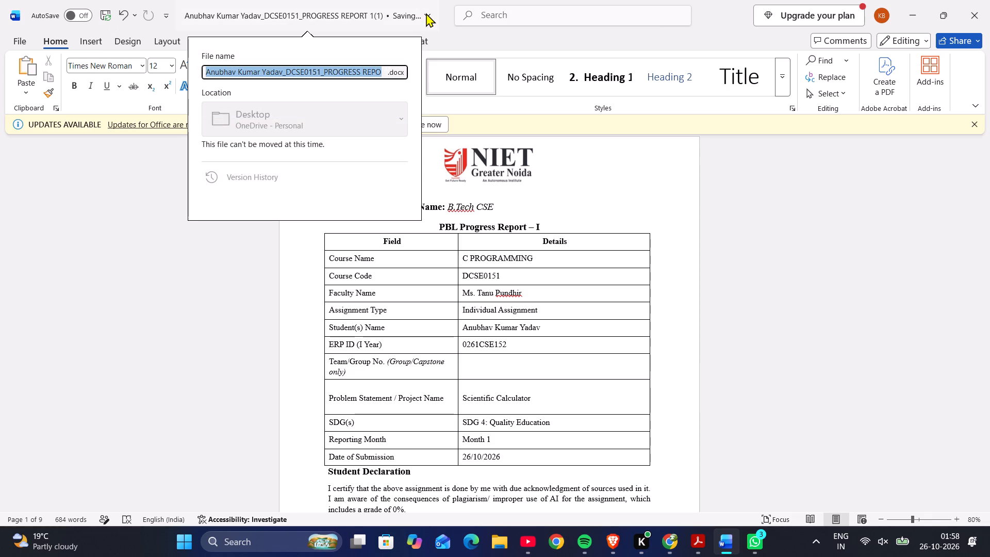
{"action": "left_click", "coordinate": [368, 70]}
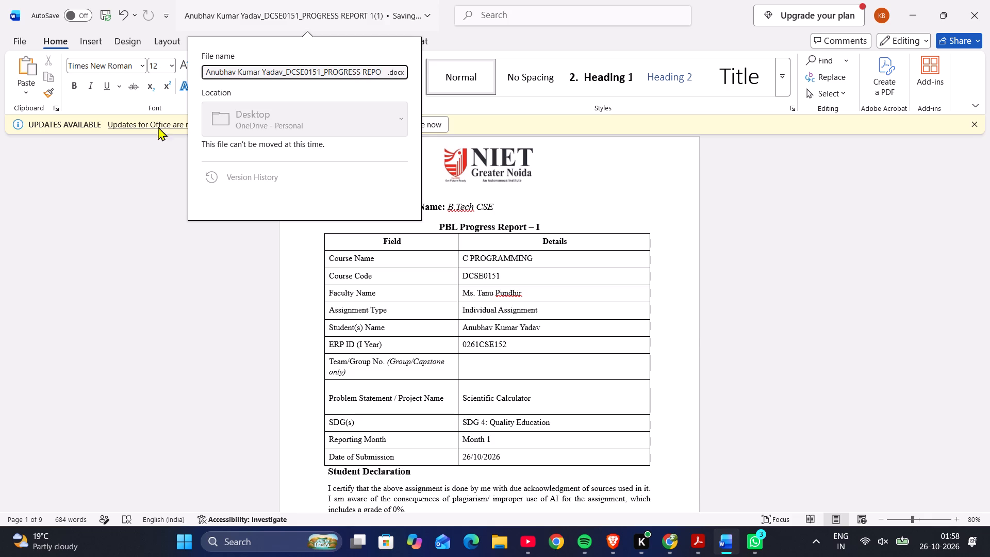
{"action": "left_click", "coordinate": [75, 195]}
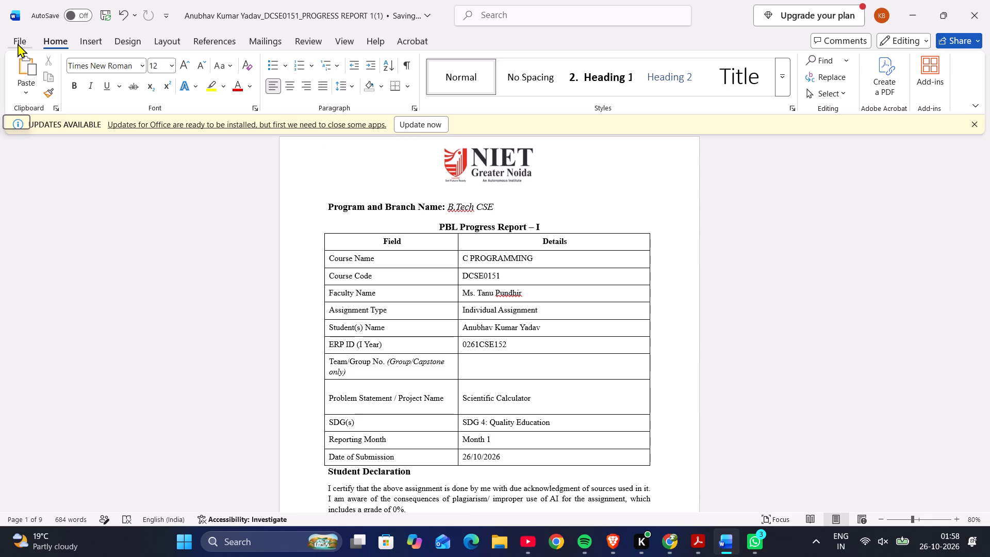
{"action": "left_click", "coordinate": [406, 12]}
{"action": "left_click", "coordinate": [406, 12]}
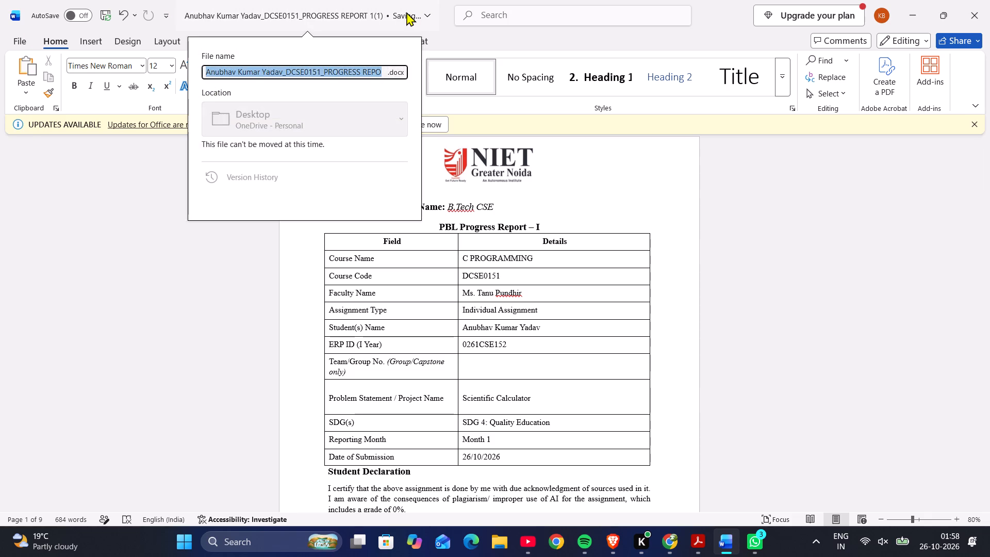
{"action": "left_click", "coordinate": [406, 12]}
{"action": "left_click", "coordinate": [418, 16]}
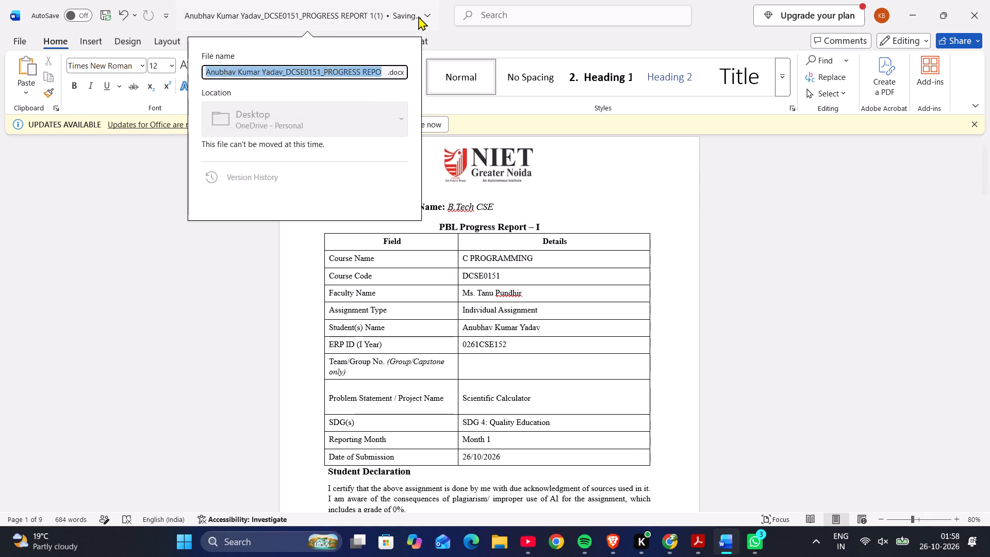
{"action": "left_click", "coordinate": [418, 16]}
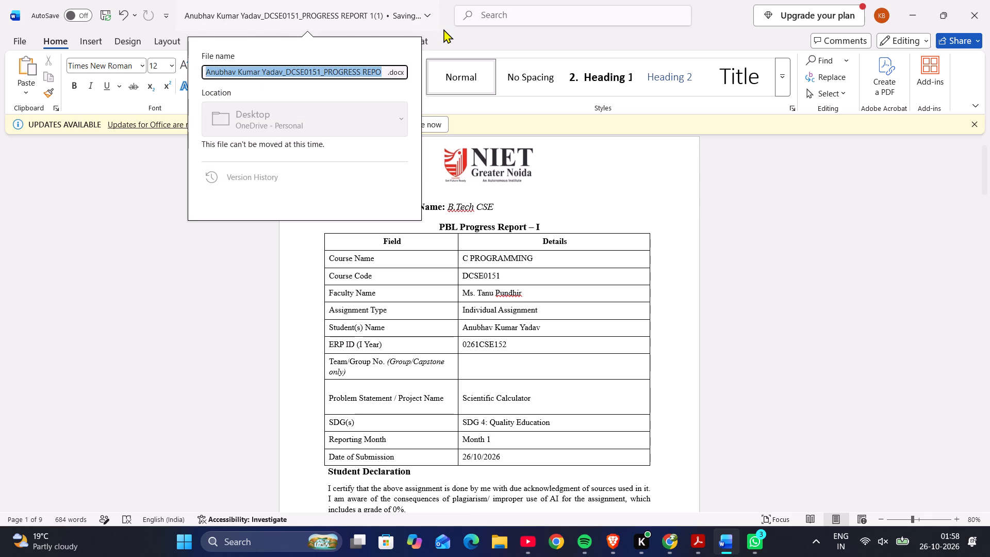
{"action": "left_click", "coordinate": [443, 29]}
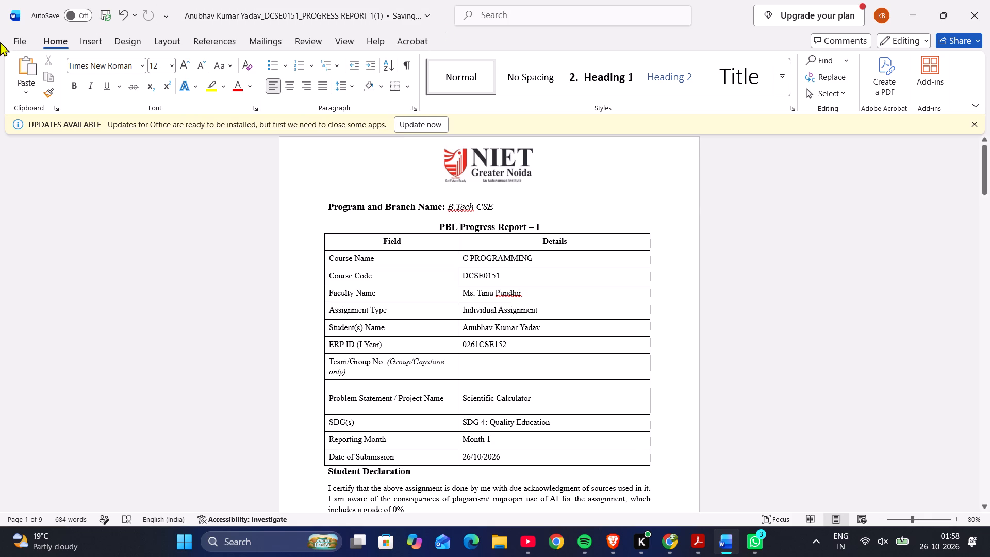
Save a copy of the report in the Downloads folder as a Word 97-2003 Document, with the file name ending in PROGRESS REPORT 2.
{"action": "left_click", "coordinate": [15, 42]}
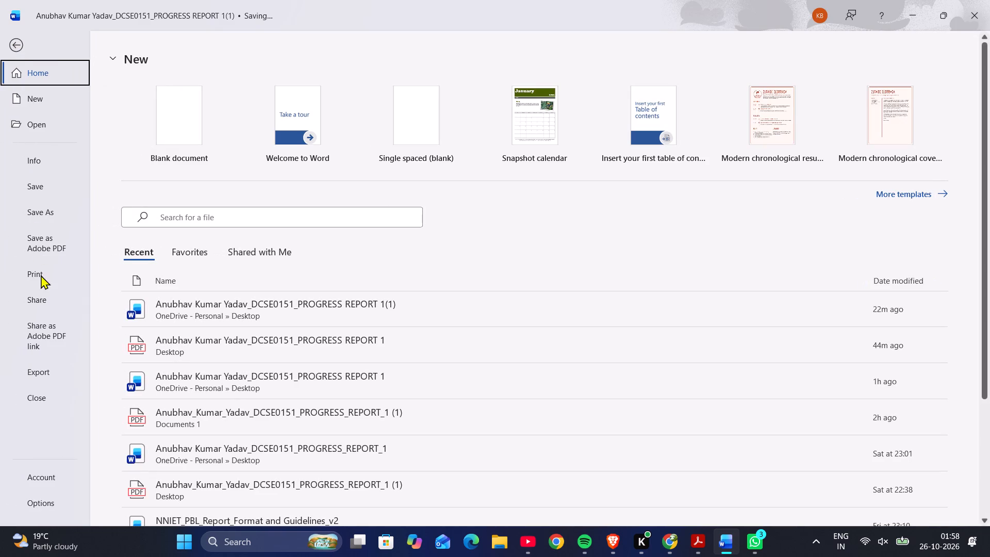
{"action": "left_click", "coordinate": [53, 208]}
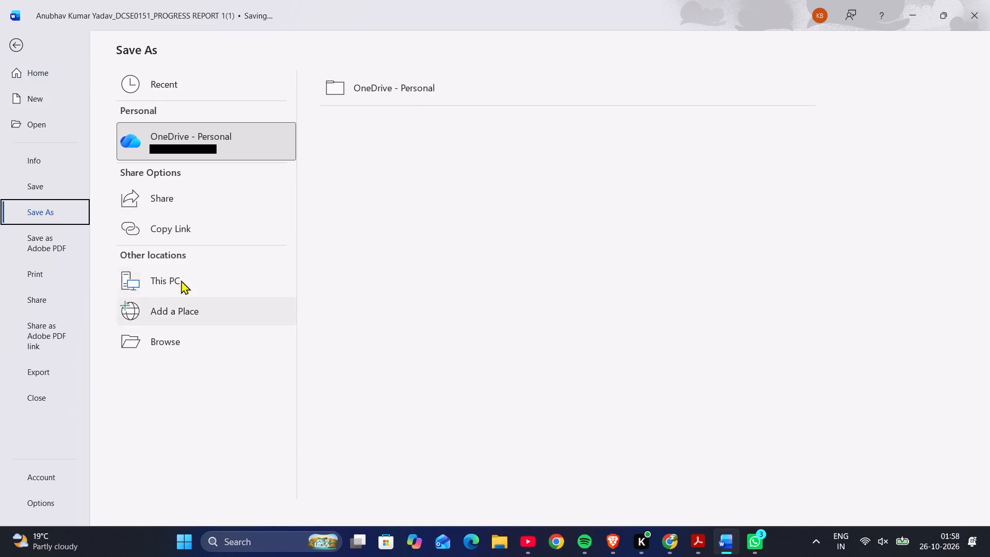
{"action": "left_click", "coordinate": [189, 274]}
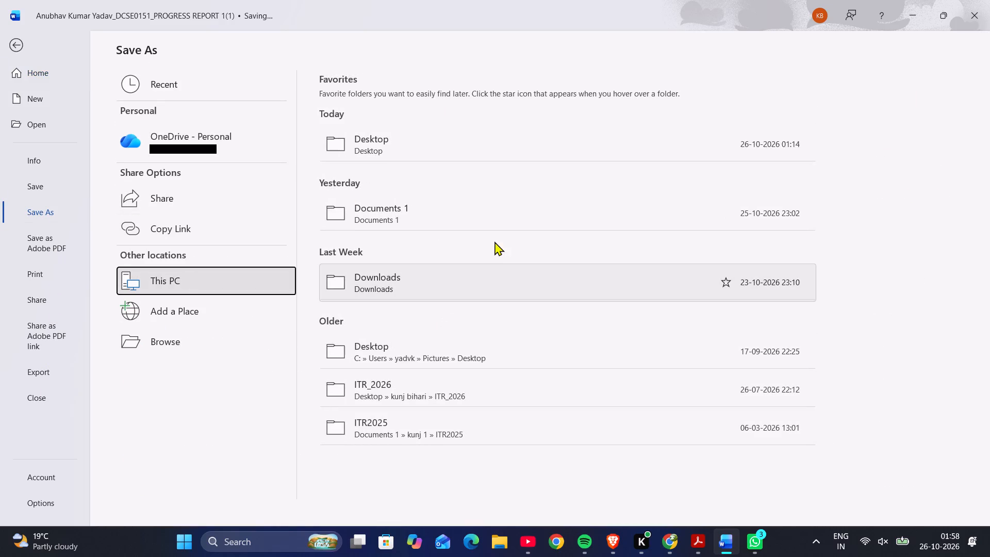
{"action": "left_click", "coordinate": [484, 274]}
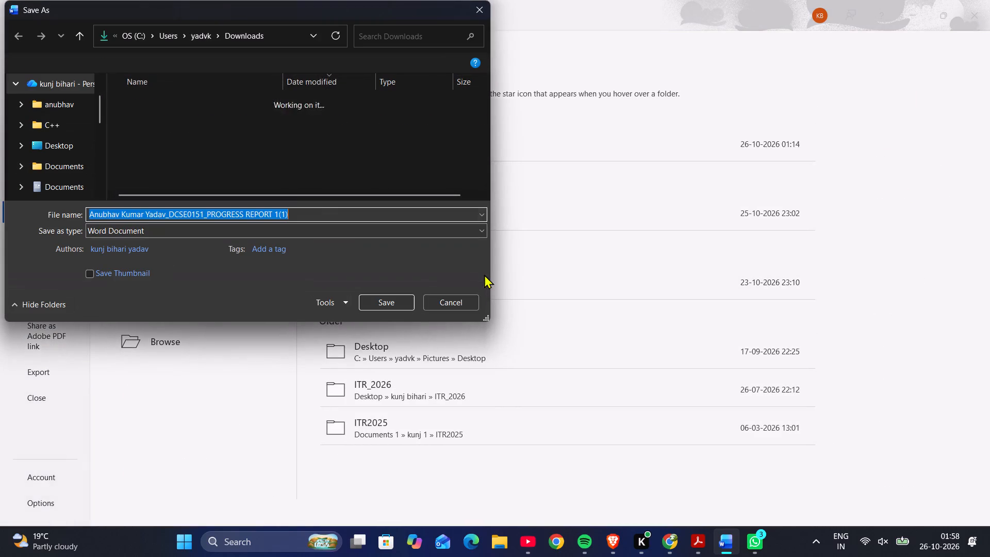
{"action": "left_click", "coordinate": [315, 214]}
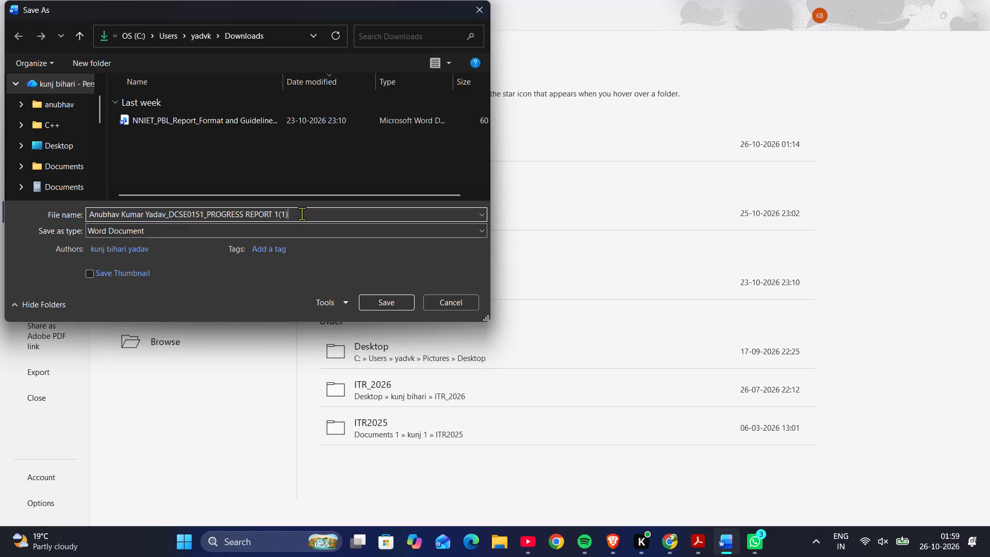
{"action": "key", "text": "BackSpace"}
{"action": "key", "text": "BackSpace"}
{"action": "key", "text": "BackSpace"}
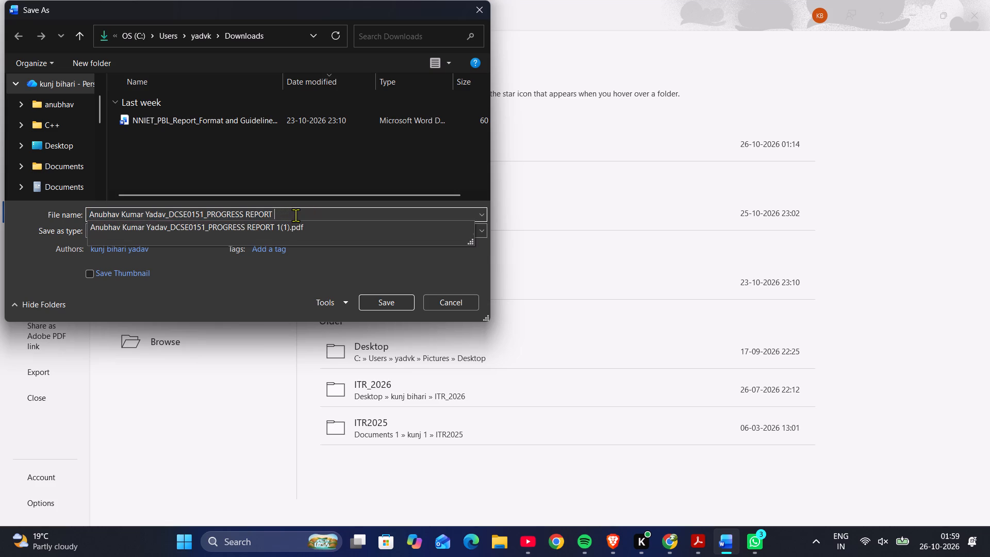
{"action": "key", "text": "BackSpace"}
{"action": "key", "text": "2"}
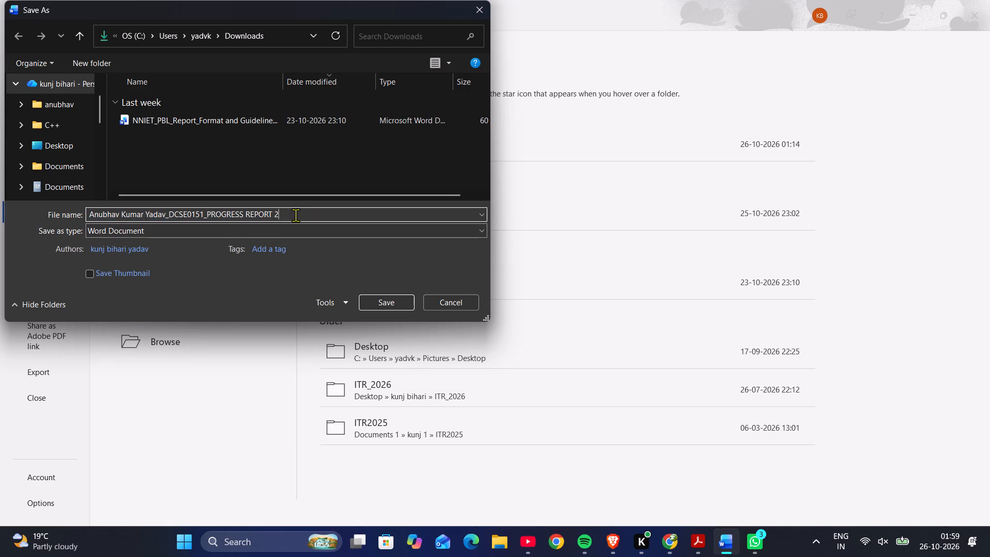
{"action": "left_click", "coordinate": [230, 232]}
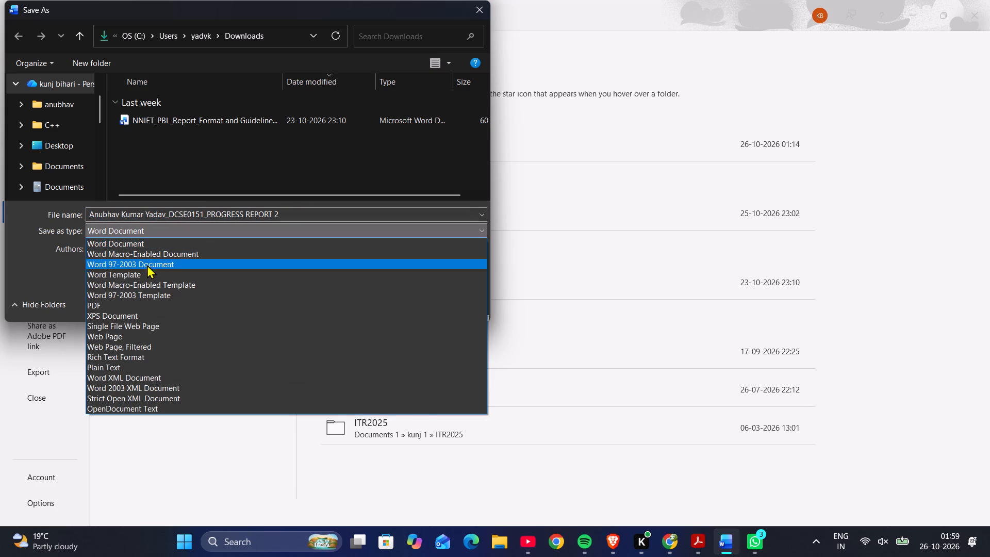
{"action": "left_click", "coordinate": [147, 265]}
{"action": "left_click", "coordinate": [372, 302]}
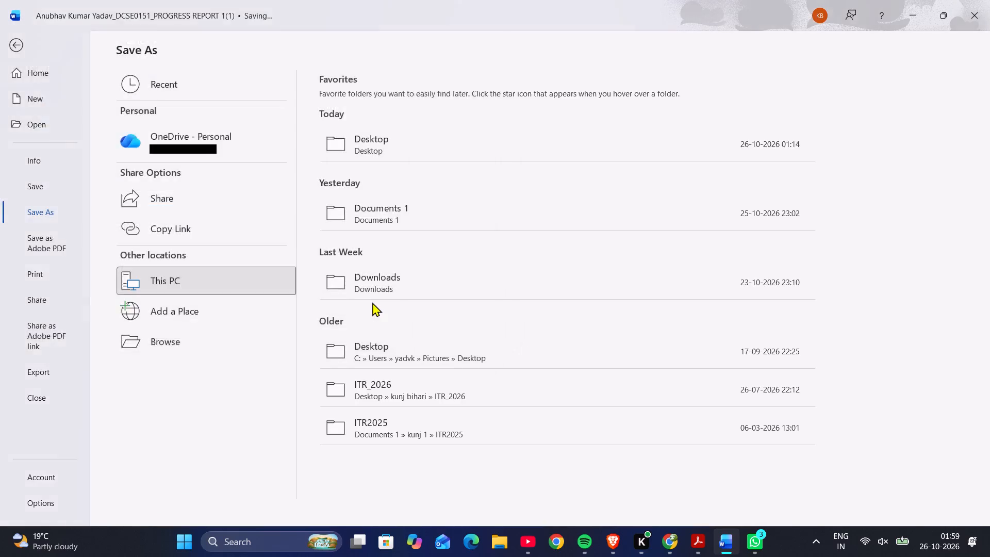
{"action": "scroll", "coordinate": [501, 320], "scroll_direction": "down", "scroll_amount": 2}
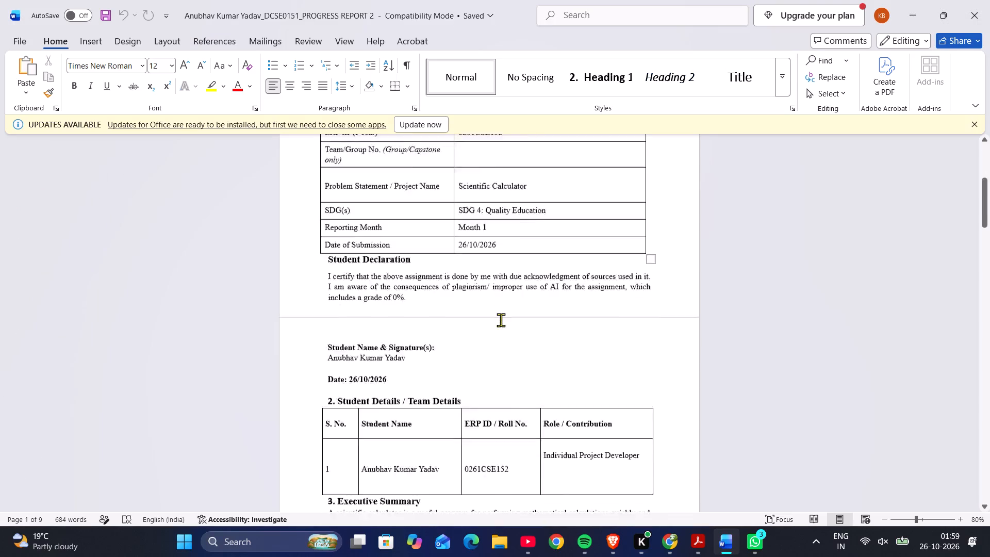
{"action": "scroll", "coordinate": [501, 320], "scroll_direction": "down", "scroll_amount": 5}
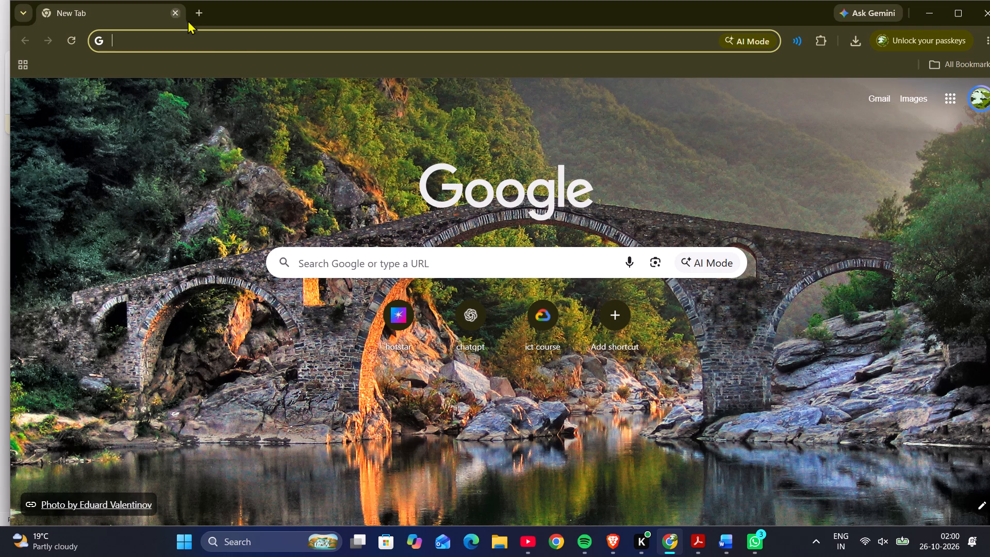
Search for a word to pdf converter and open the iLovePDF Word to PDF page.
{"action": "left_click", "coordinate": [337, 257]}
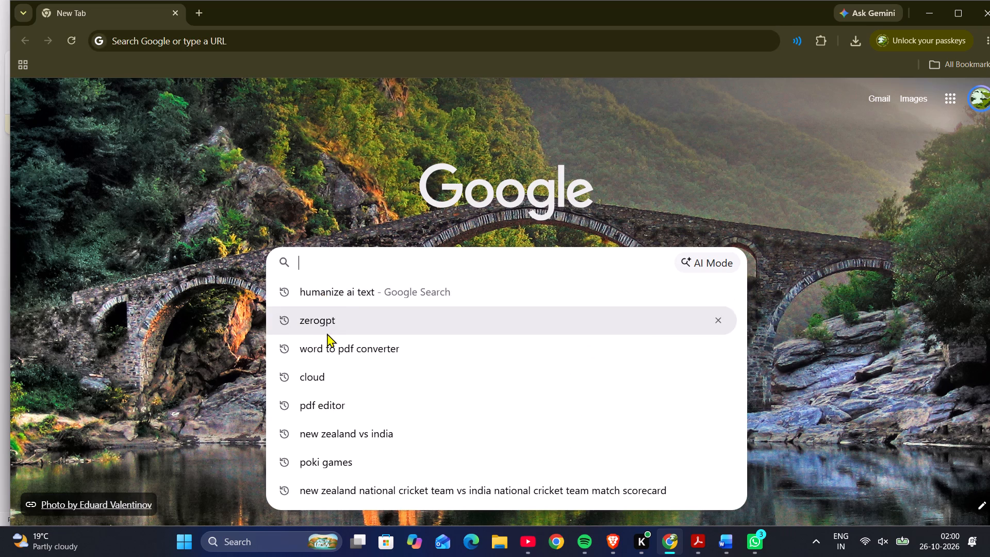
{"action": "left_click", "coordinate": [326, 348]}
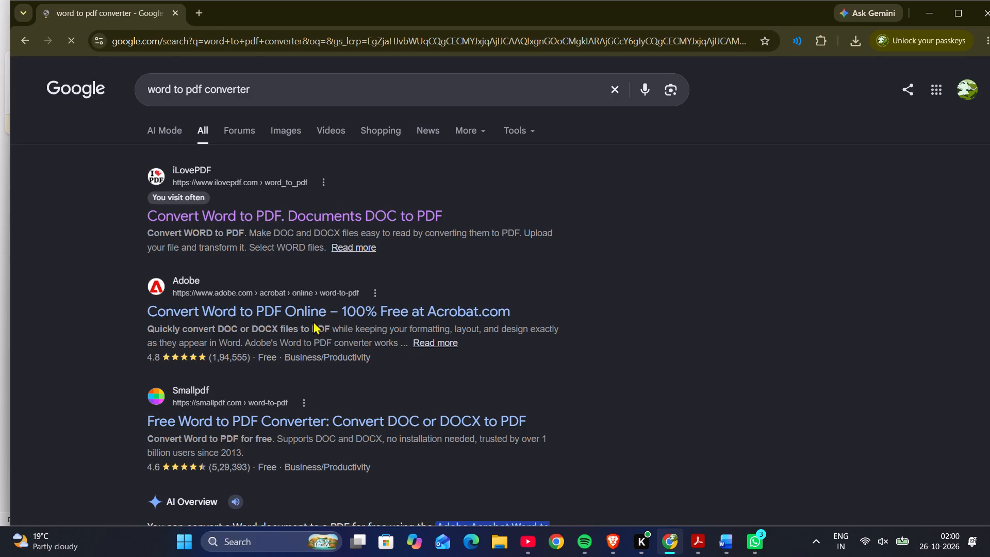
{"action": "left_click", "coordinate": [291, 220]}
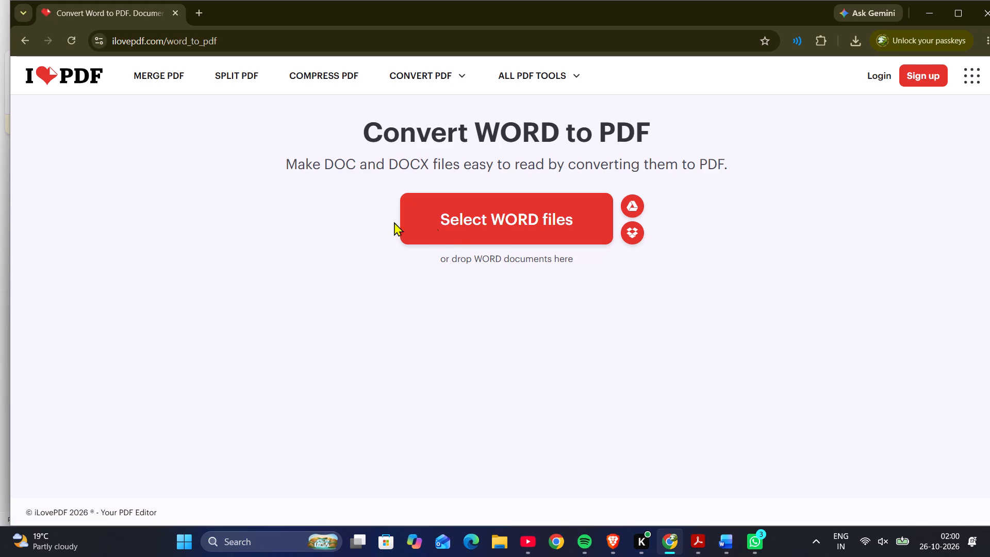
Select the PROGRESS REPORT 2 Word document from the Downloads folder and convert it to a downloaded PDF.
{"action": "left_click", "coordinate": [461, 233]}
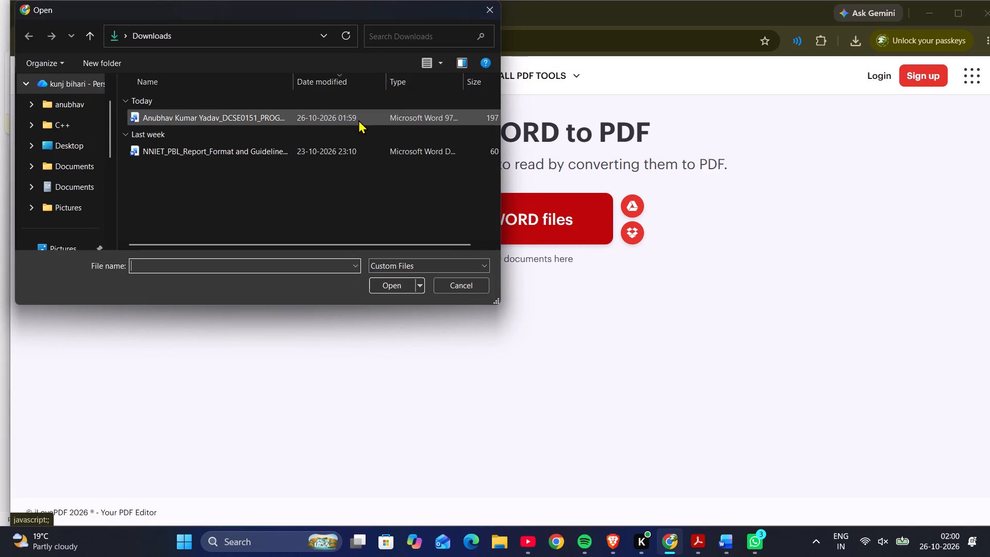
{"action": "left_click", "coordinate": [335, 114]}
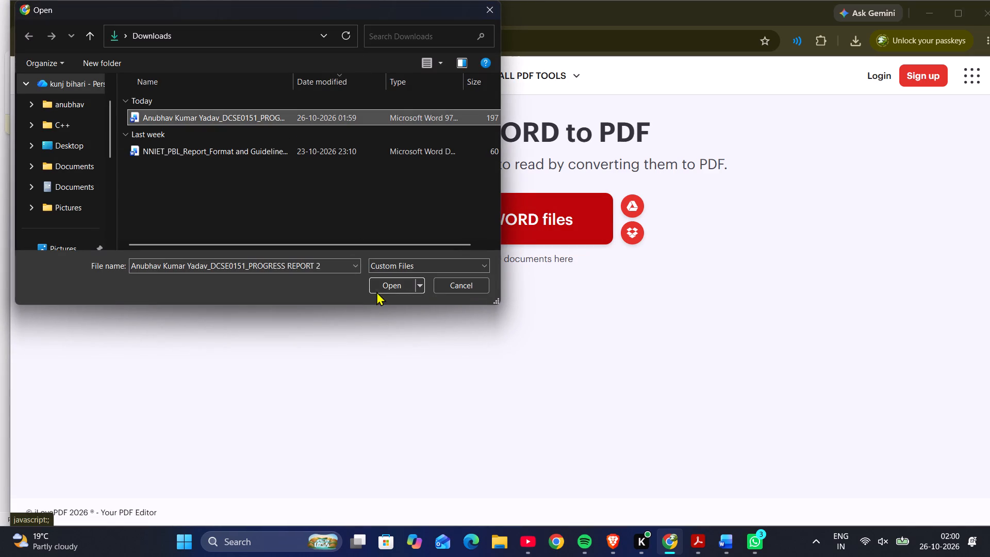
{"action": "left_click", "coordinate": [384, 282]}
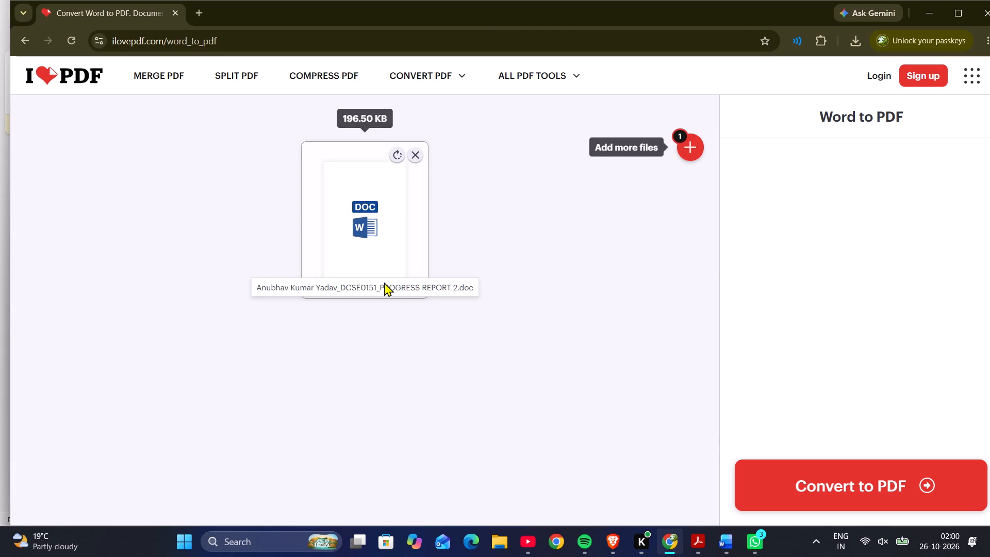
{"action": "left_click", "coordinate": [849, 497]}
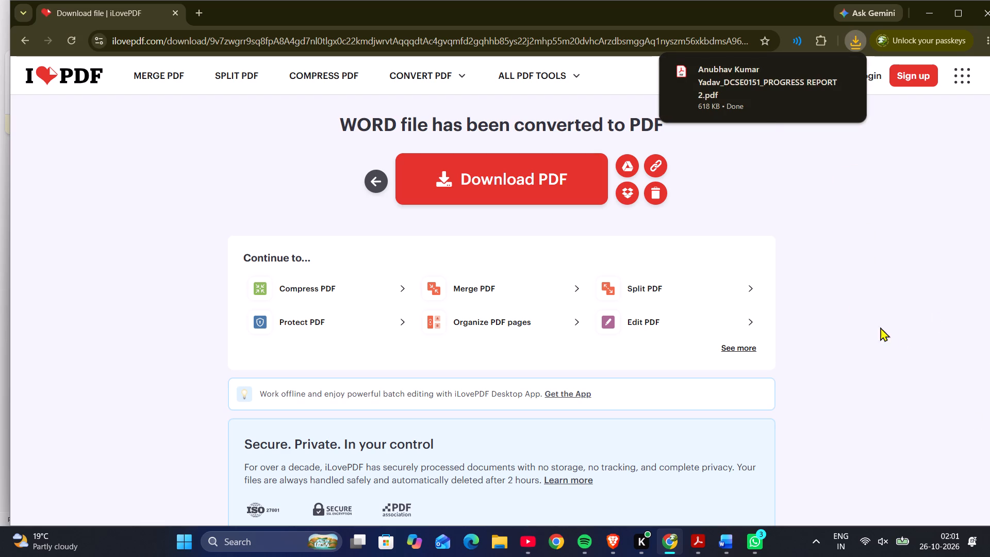
Open the downloaded PROGRESS REPORT 2 PDF, review its text, tables and flowcharts through to the last page, and close the browser.
{"action": "left_click", "coordinate": [745, 86]}
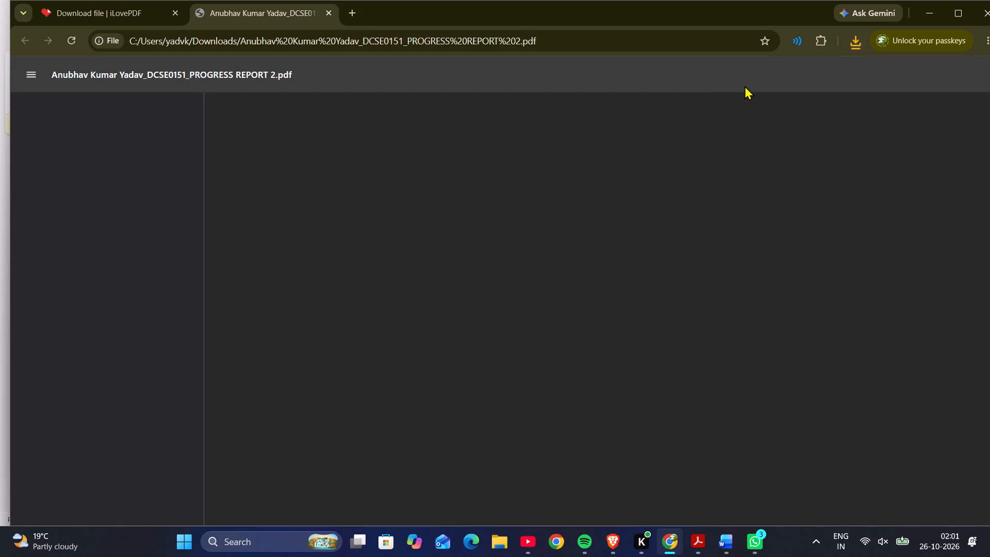
{"action": "scroll", "coordinate": [699, 276], "scroll_direction": "down", "scroll_amount": 7}
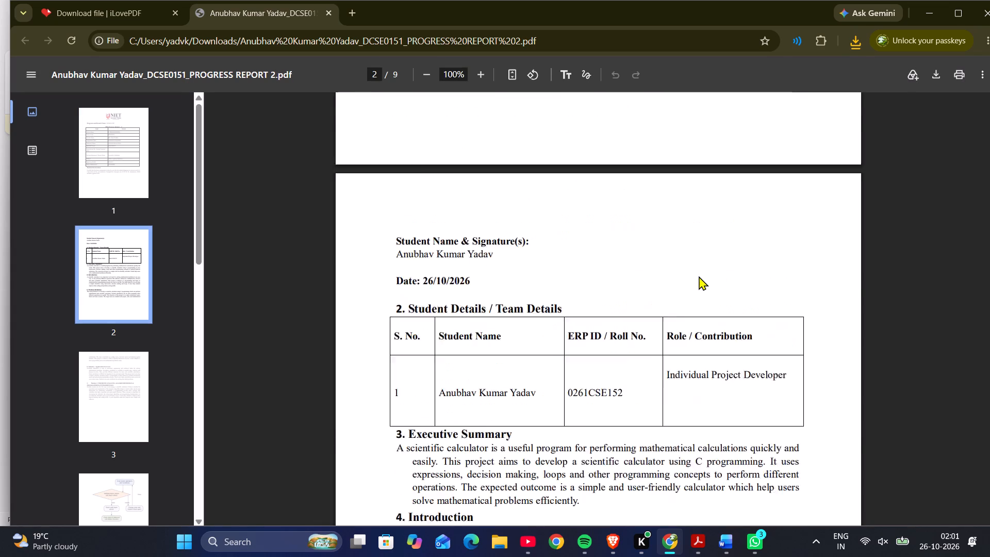
{"action": "scroll", "coordinate": [699, 276], "scroll_direction": "down", "scroll_amount": 1}
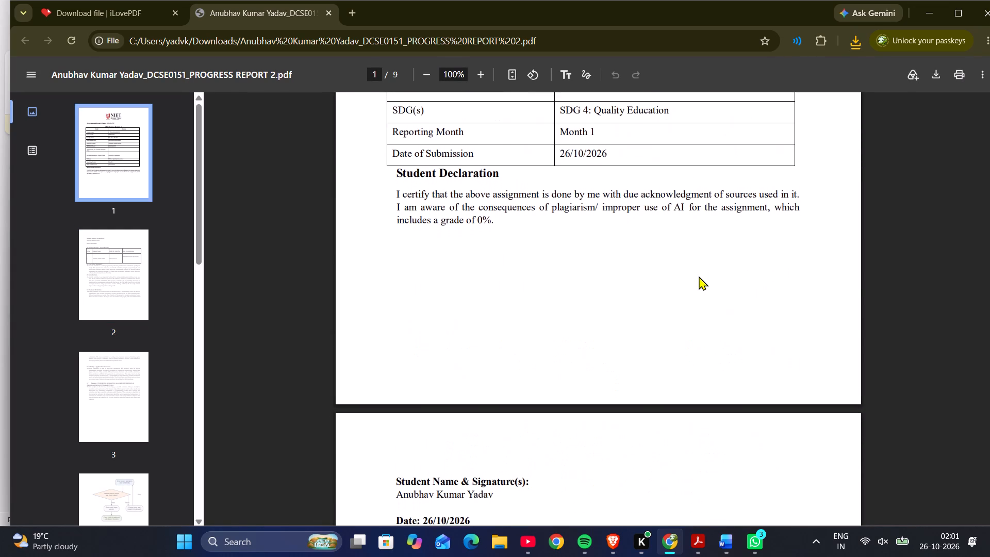
{"action": "scroll", "coordinate": [699, 276], "scroll_direction": "down", "scroll_amount": 1}
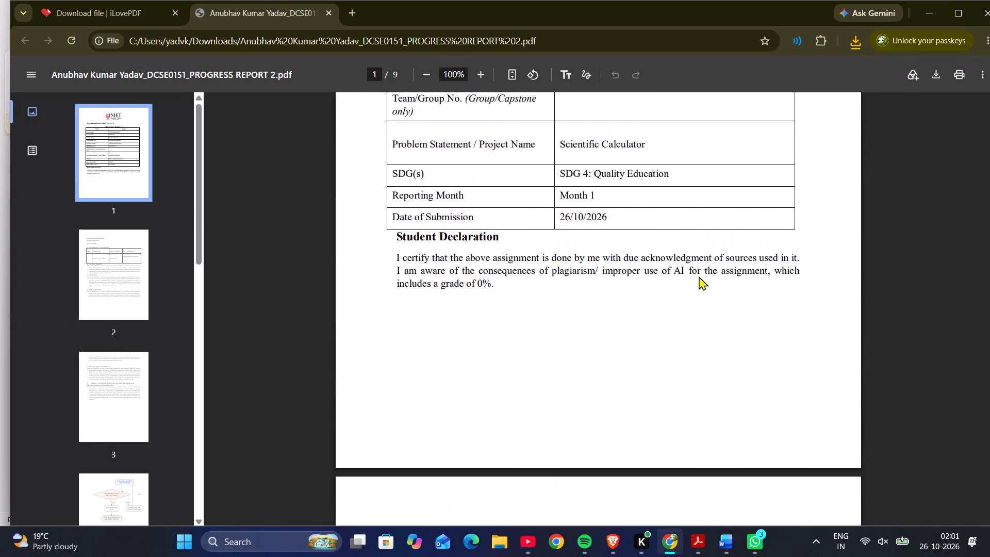
{"action": "scroll", "coordinate": [699, 276], "scroll_direction": "down", "scroll_amount": 1}
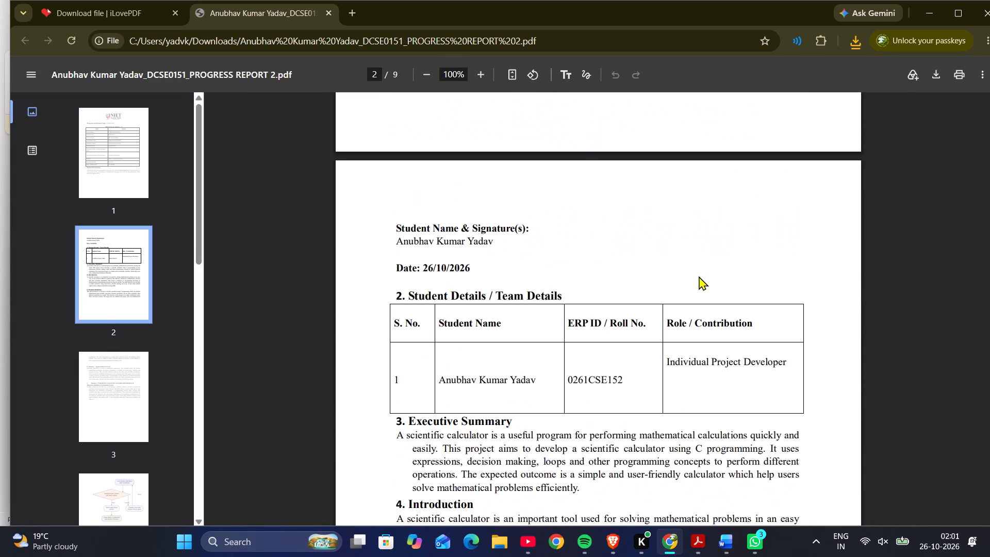
{"action": "scroll", "coordinate": [699, 276], "scroll_direction": "down", "scroll_amount": 1}
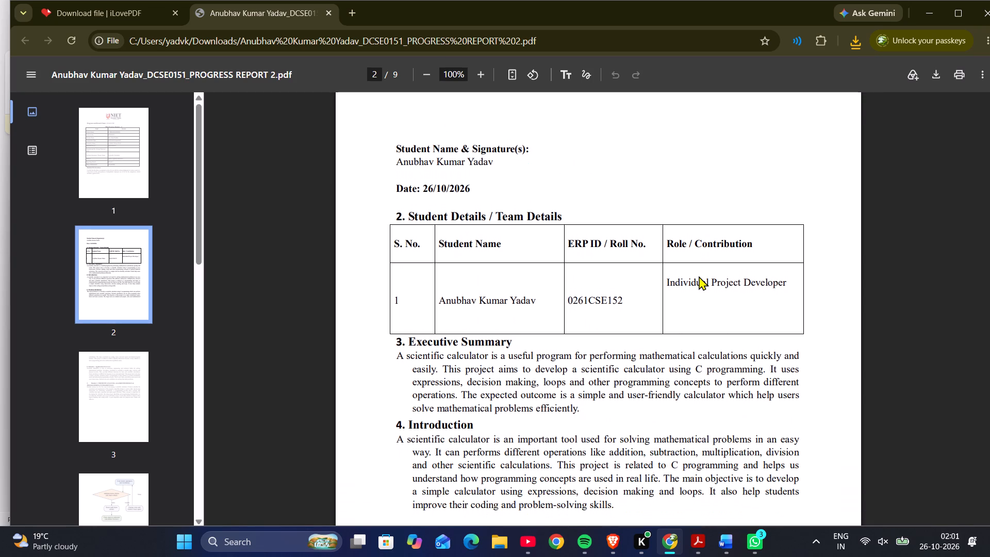
{"action": "scroll", "coordinate": [699, 276], "scroll_direction": "down", "scroll_amount": 2}
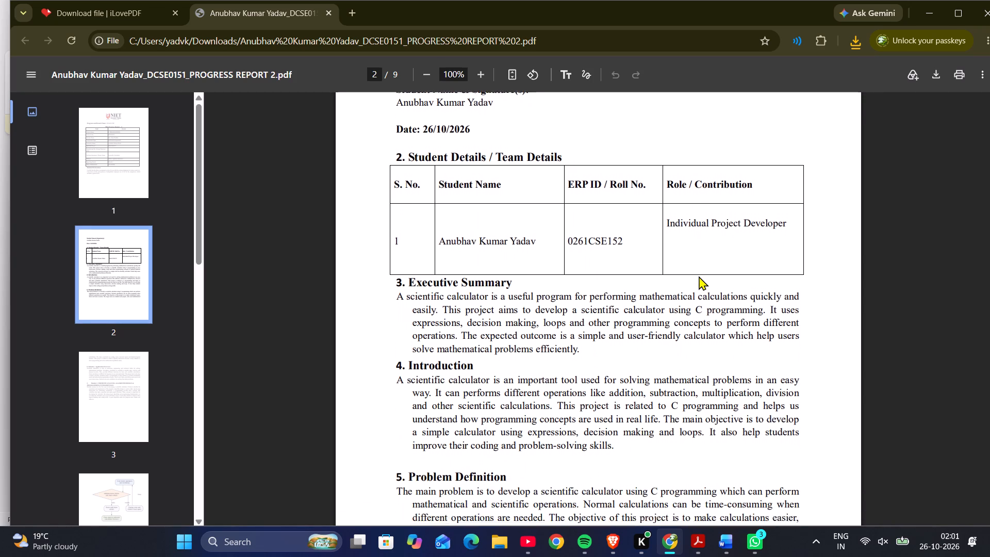
{"action": "scroll", "coordinate": [699, 276], "scroll_direction": "down", "scroll_amount": 8}
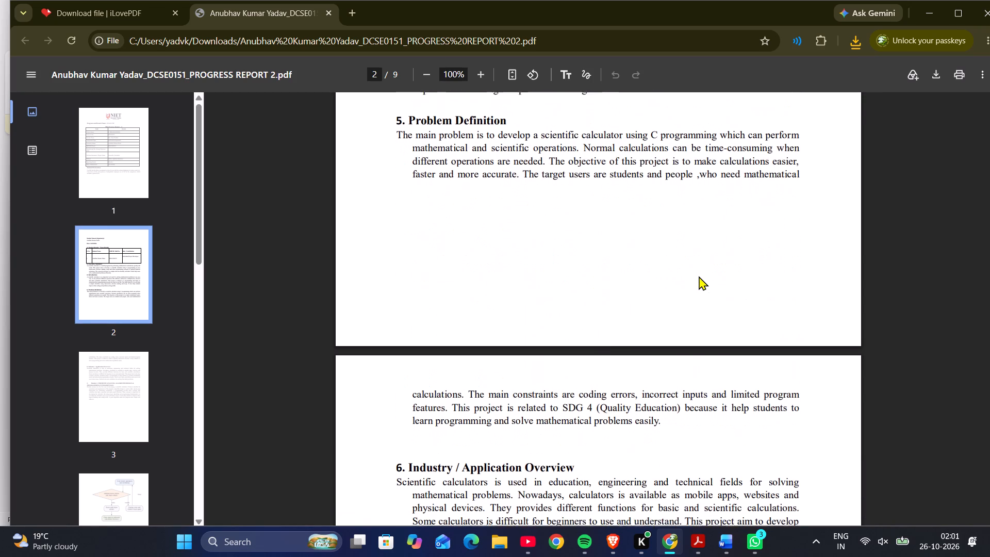
{"action": "scroll", "coordinate": [699, 276], "scroll_direction": "down", "scroll_amount": 16}
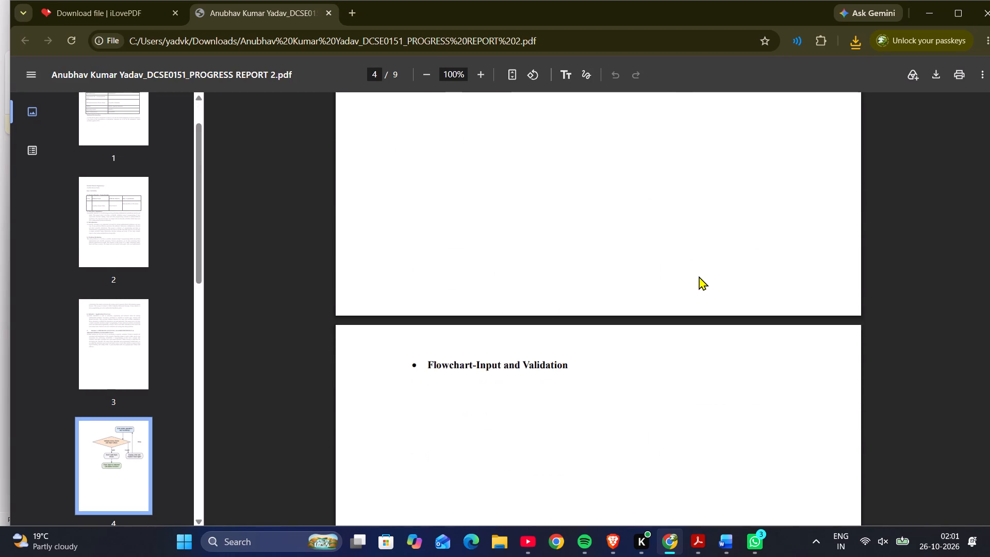
{"action": "scroll", "coordinate": [699, 276], "scroll_direction": "down", "scroll_amount": 11}
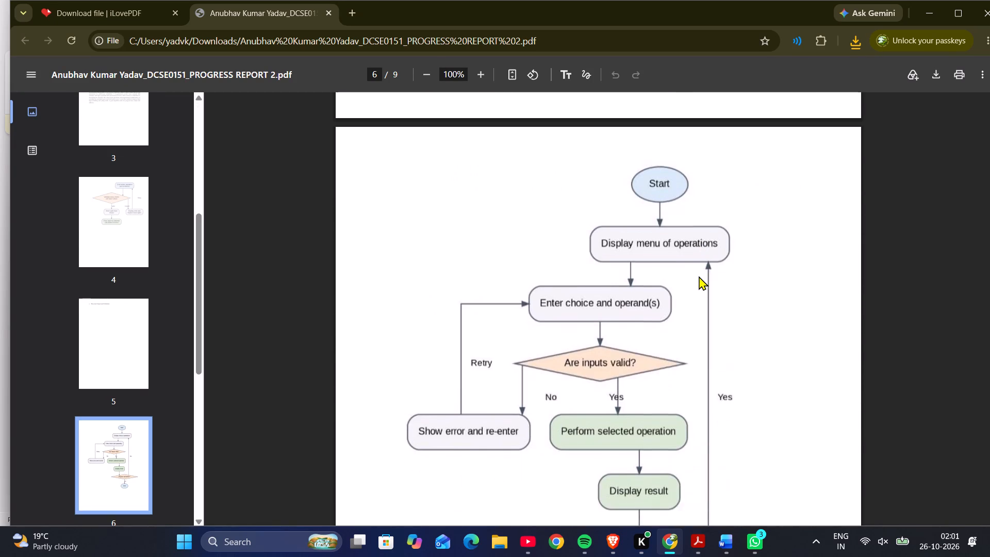
{"action": "scroll", "coordinate": [699, 276], "scroll_direction": "down", "scroll_amount": 11}
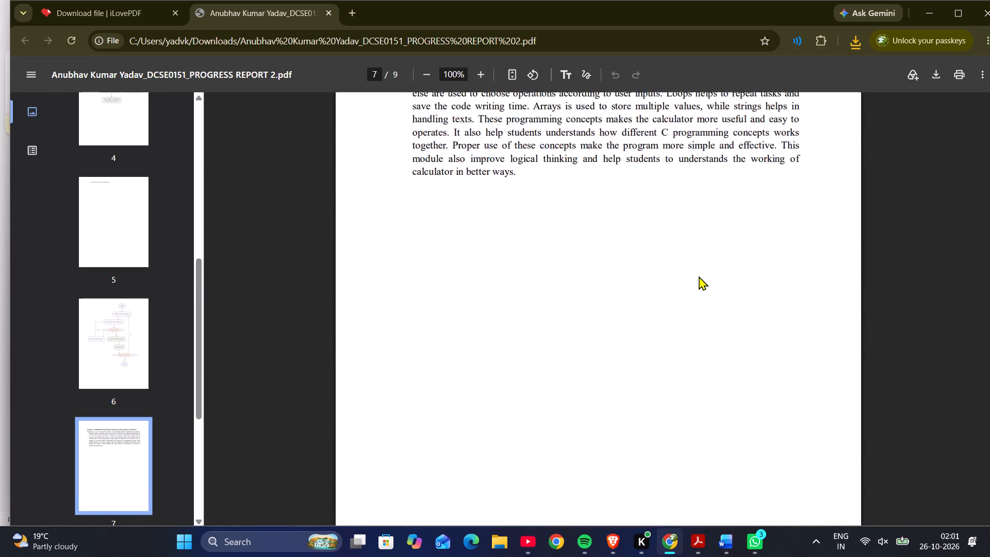
{"action": "scroll", "coordinate": [699, 276], "scroll_direction": "down", "scroll_amount": 11}
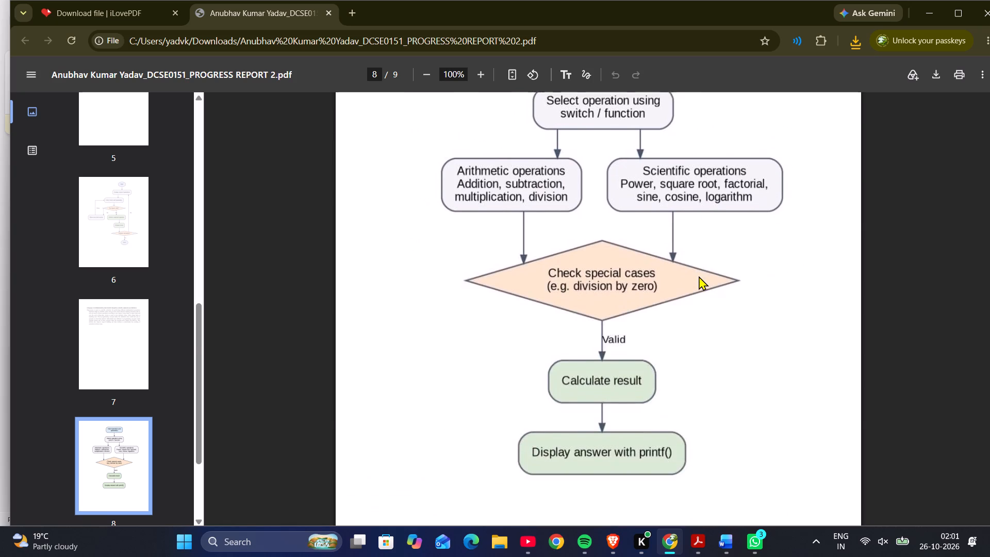
{"action": "scroll", "coordinate": [699, 276], "scroll_direction": "down", "scroll_amount": 13}
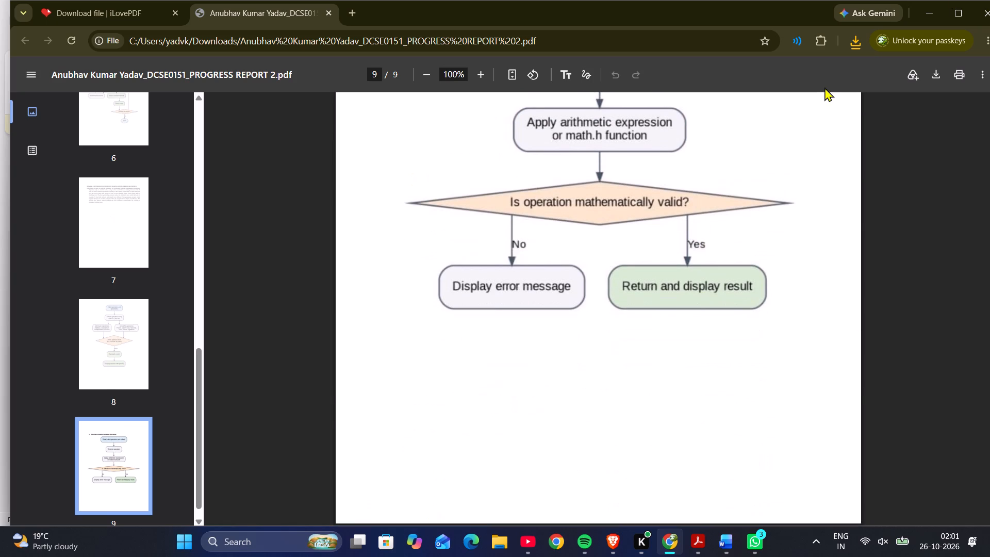
{"action": "left_click", "coordinate": [985, 11]}
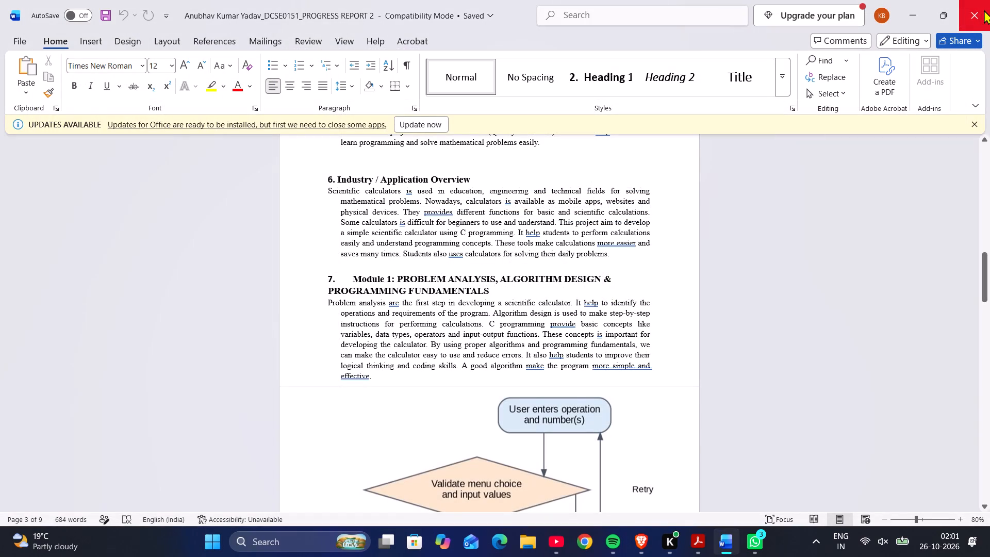
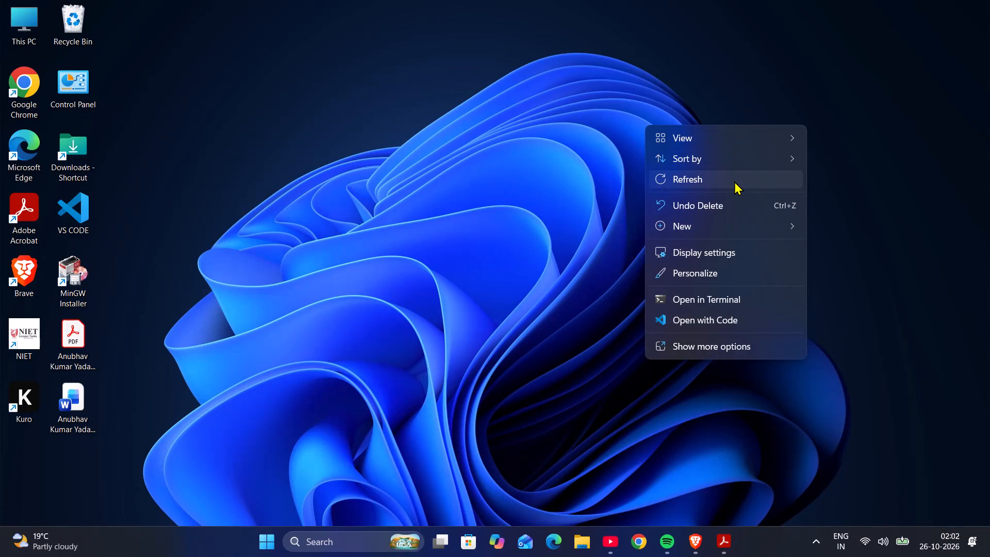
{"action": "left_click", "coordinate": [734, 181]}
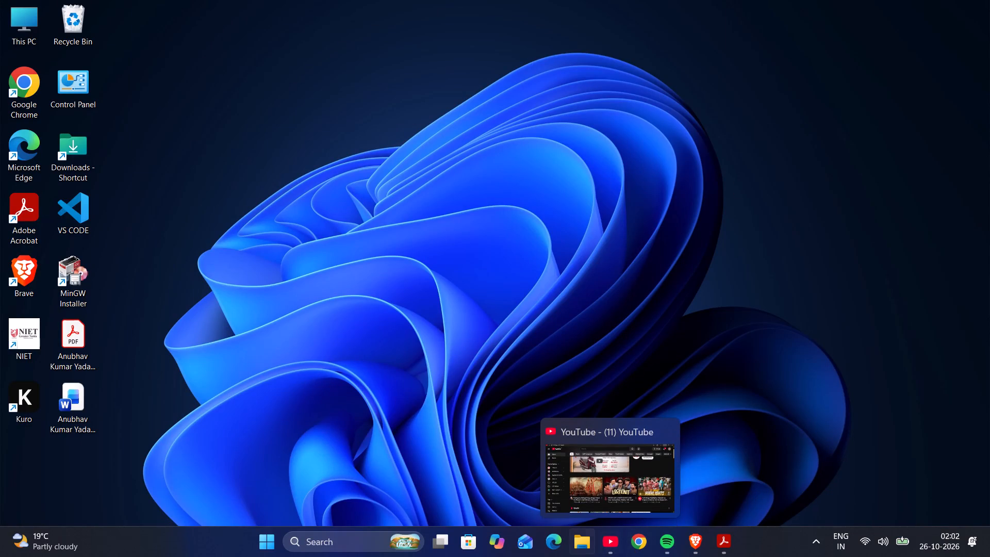
Open File Explorer and go to the Desktop folder holding the progress report files.
{"action": "left_click", "coordinate": [586, 550]}
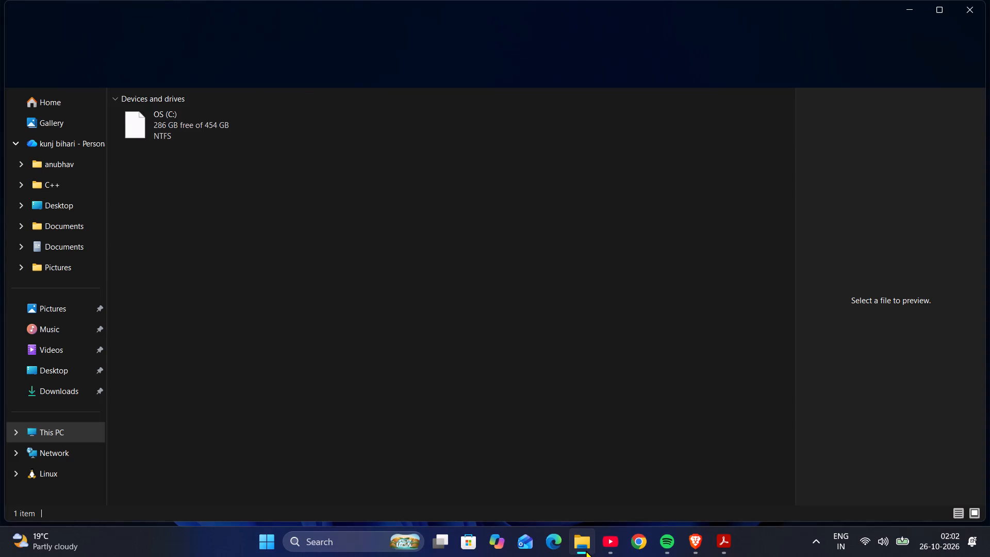
{"action": "left_click", "coordinate": [52, 236]}
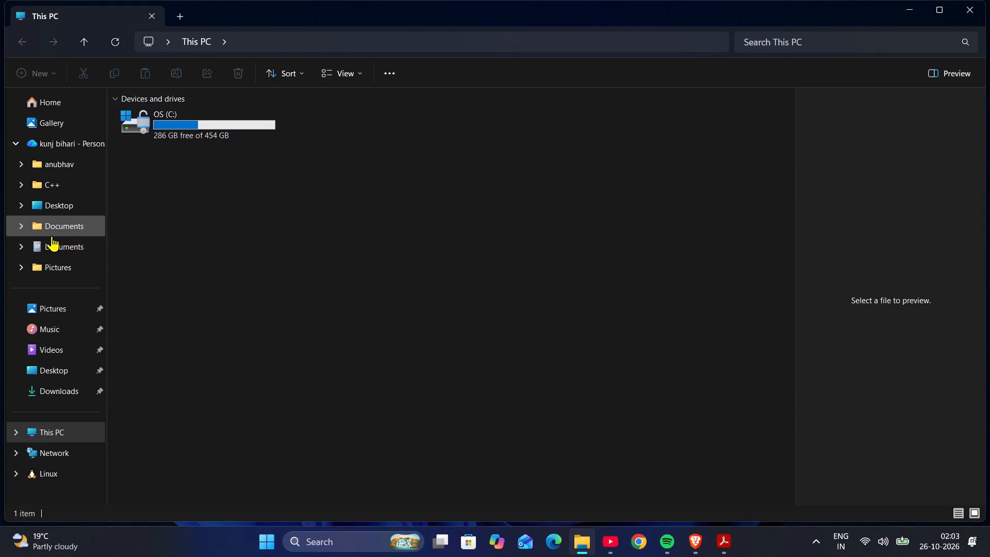
{"action": "left_click", "coordinate": [77, 160]}
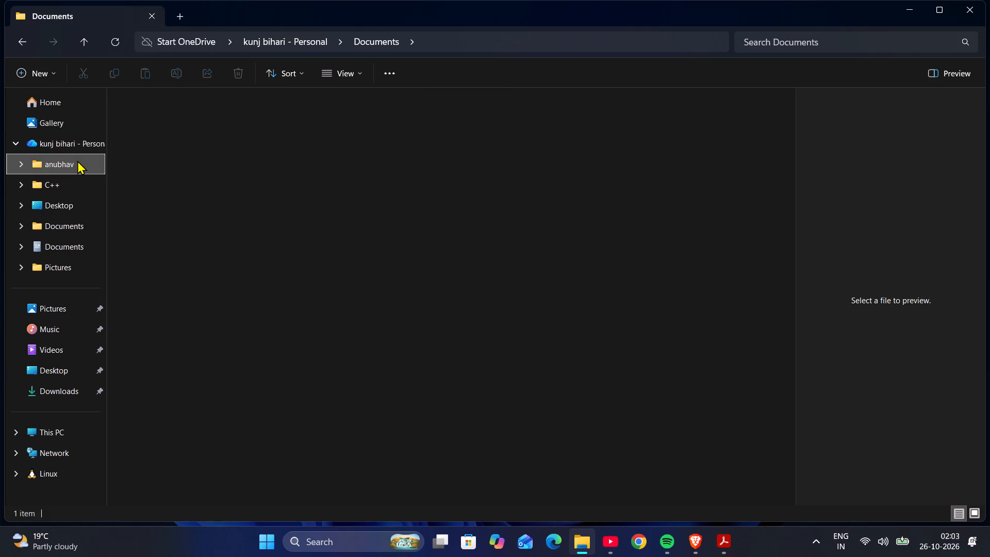
{"action": "left_click", "coordinate": [77, 197]}
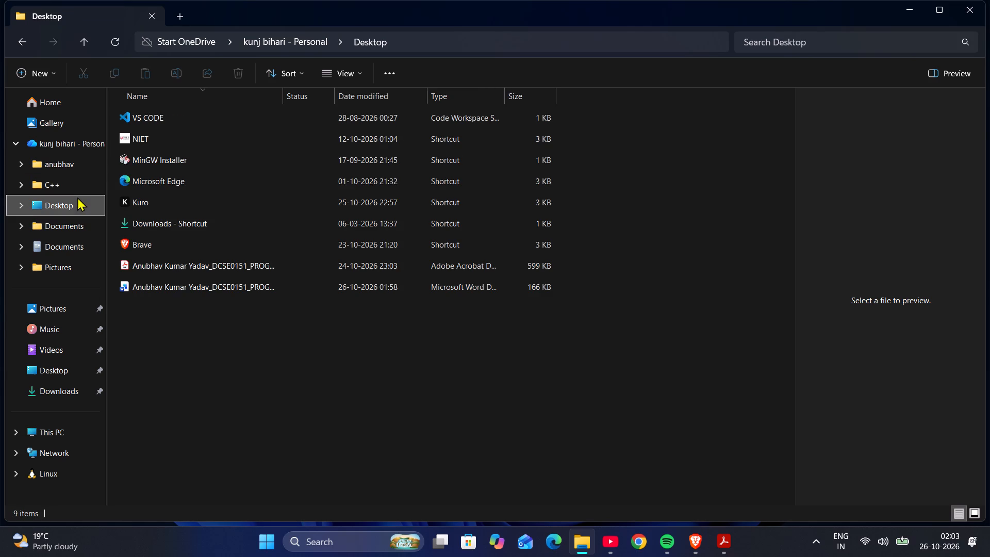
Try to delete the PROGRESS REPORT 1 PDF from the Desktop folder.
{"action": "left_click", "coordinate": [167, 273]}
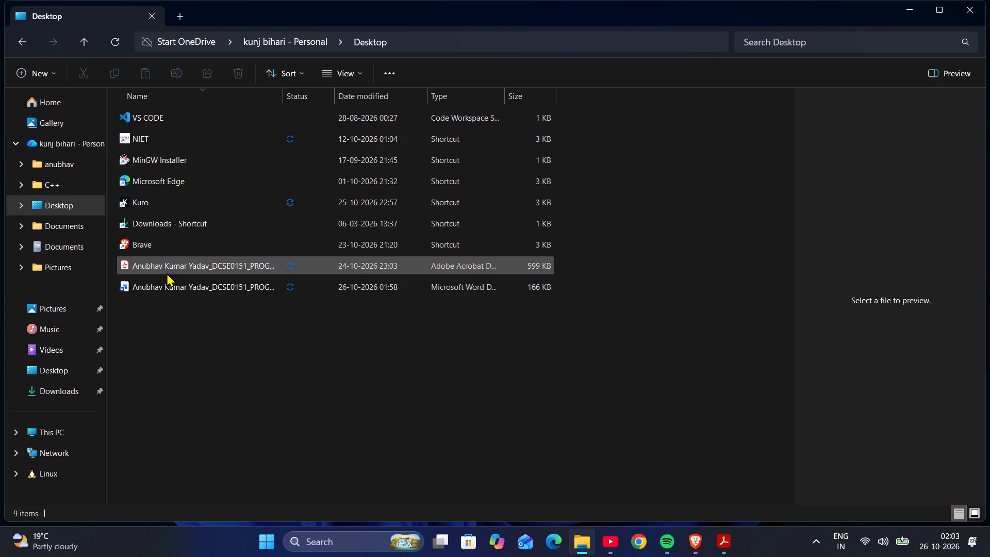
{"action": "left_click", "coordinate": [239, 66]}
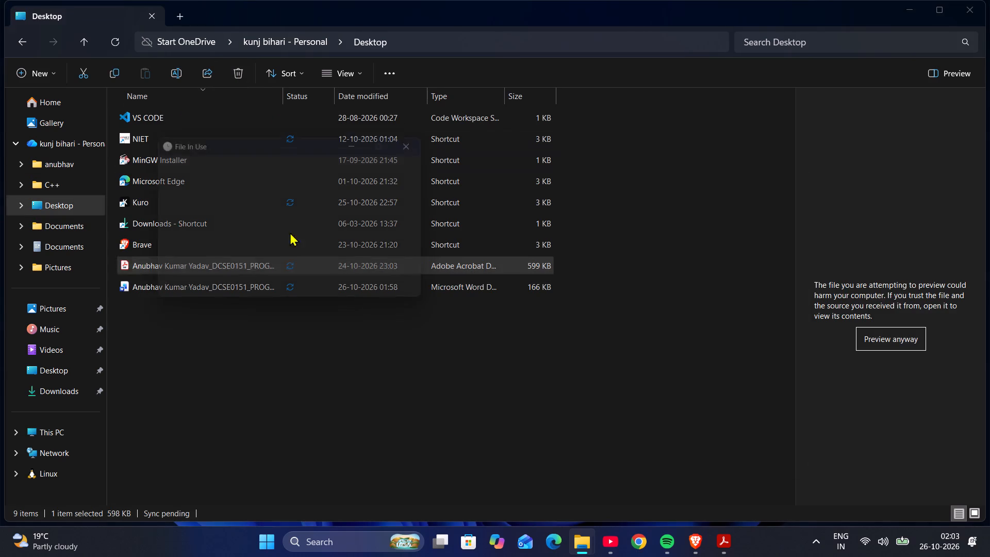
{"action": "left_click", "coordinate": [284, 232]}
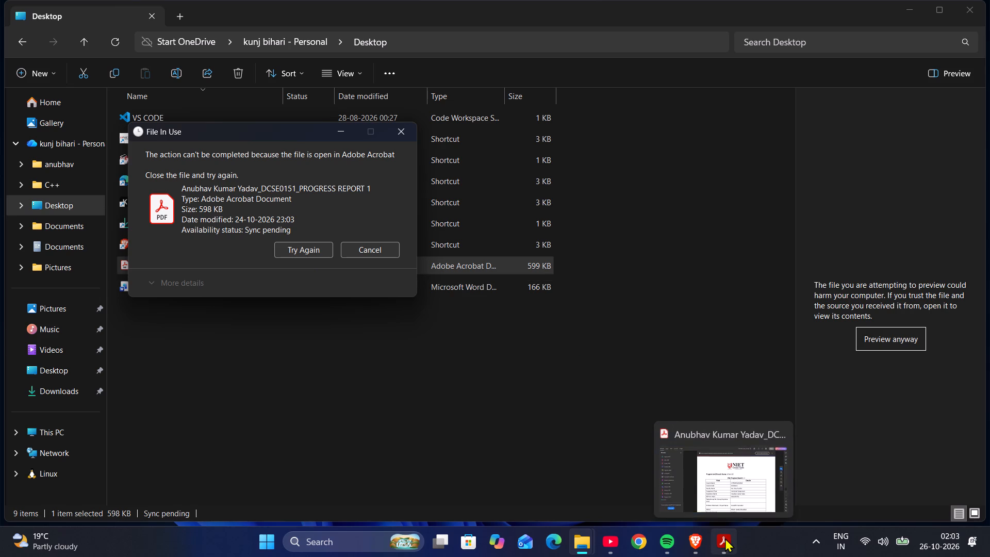
Switch to Adobe Acrobat, skim the open PROGRESS REPORT 1 PDF to its last page, and close it along with the pending deletion prompt.
{"action": "left_click", "coordinate": [740, 494]}
{"action": "scroll", "coordinate": [487, 353], "scroll_direction": "down", "scroll_amount": 5}
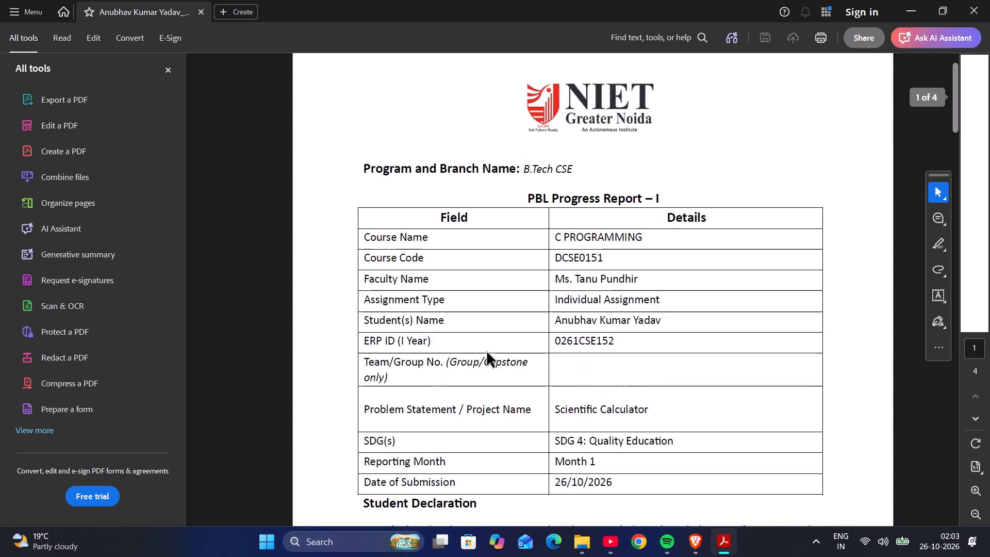
{"action": "scroll", "coordinate": [487, 353], "scroll_direction": "down", "scroll_amount": 12}
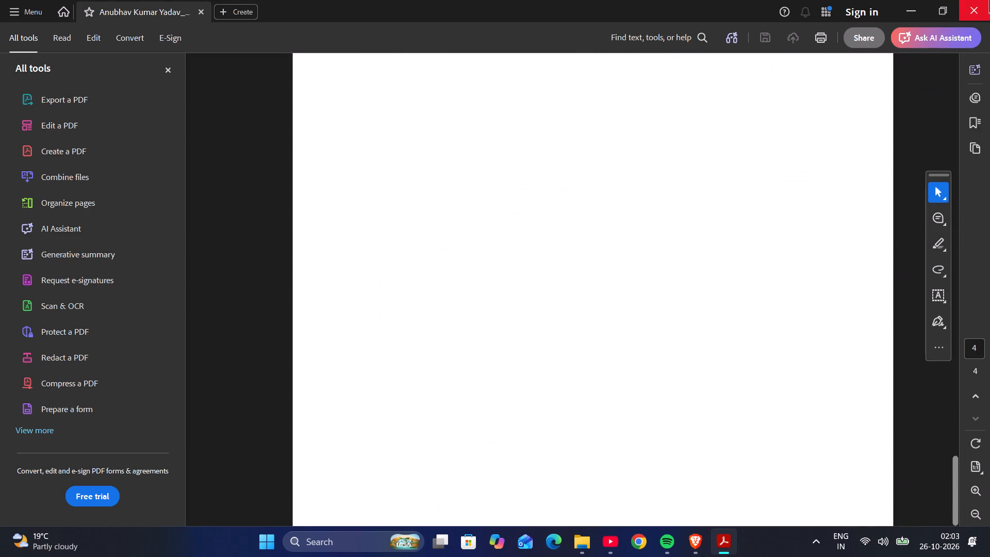
{"action": "left_click", "coordinate": [989, 1]}
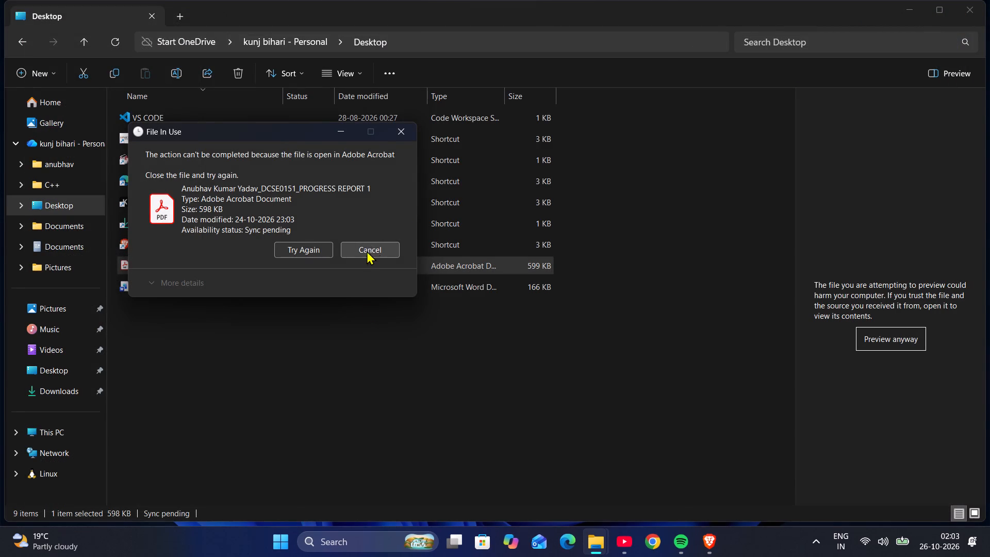
{"action": "left_click", "coordinate": [365, 252]}
Delete the progress report PDF and the progress report Word document together from the Desktop folder.
{"action": "left_click", "coordinate": [339, 267]}
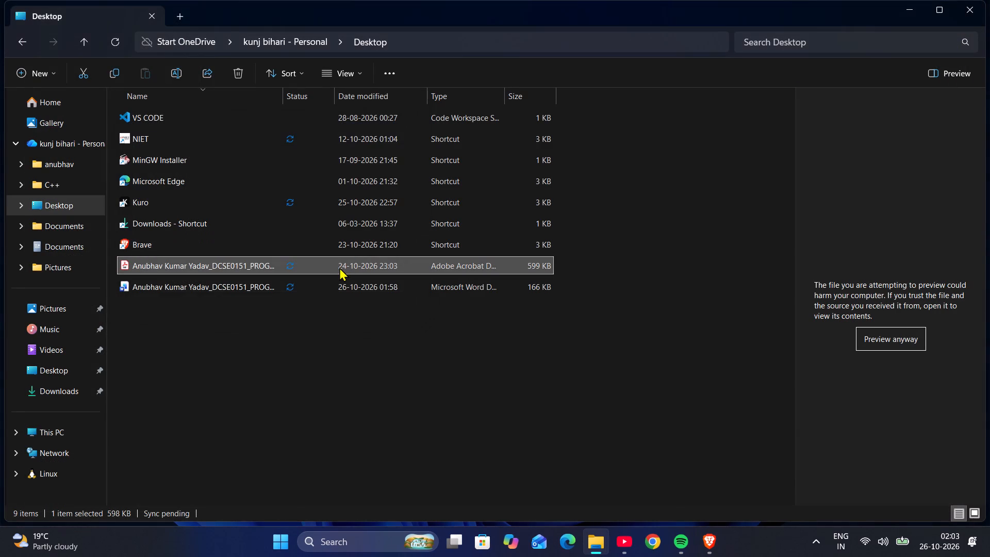
{"action": "left_click_drag", "start_coordinate": [571, 272], "coordinate": [534, 272]}
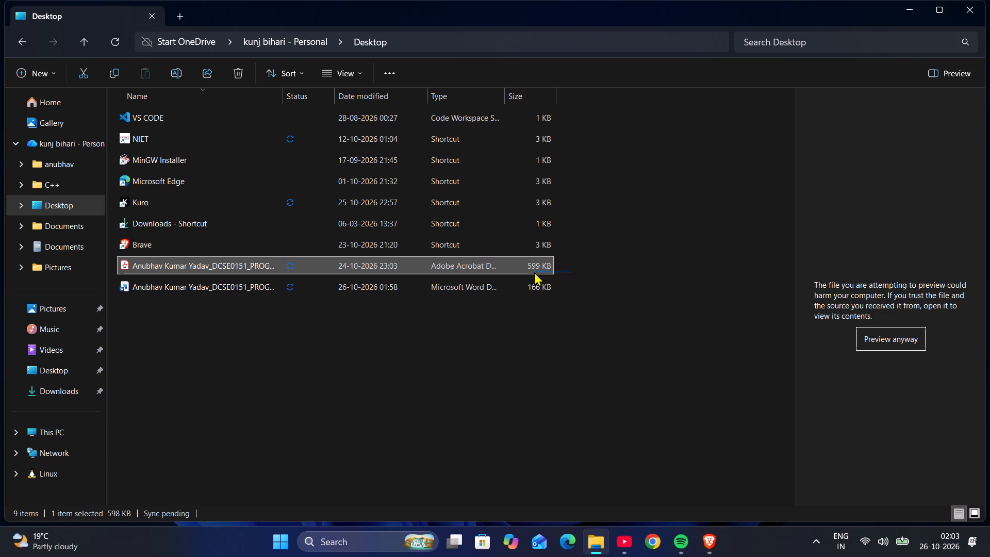
{"action": "left_click_drag", "start_coordinate": [534, 272], "coordinate": [508, 290]}
{"action": "left_click", "coordinate": [244, 77]}
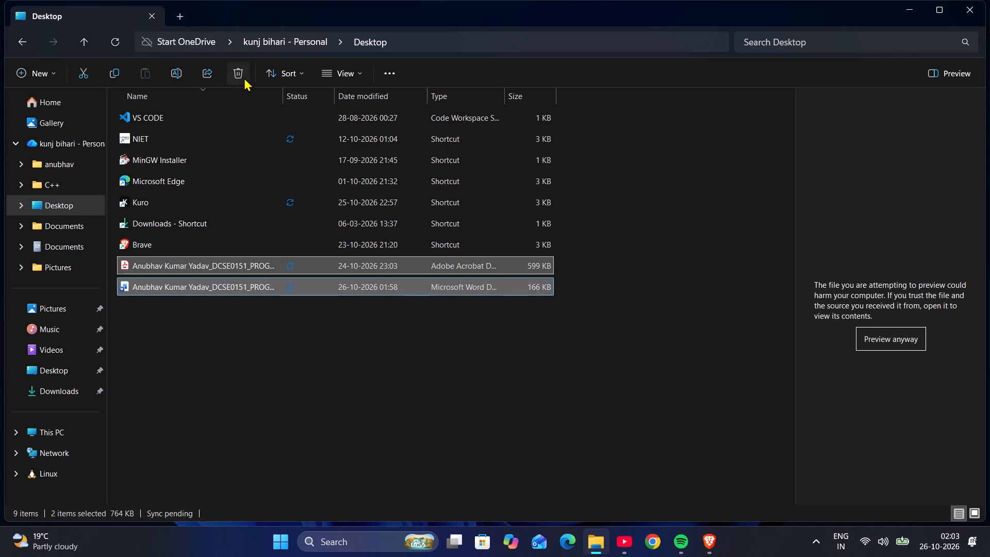
{"action": "left_click", "coordinate": [218, 377]}
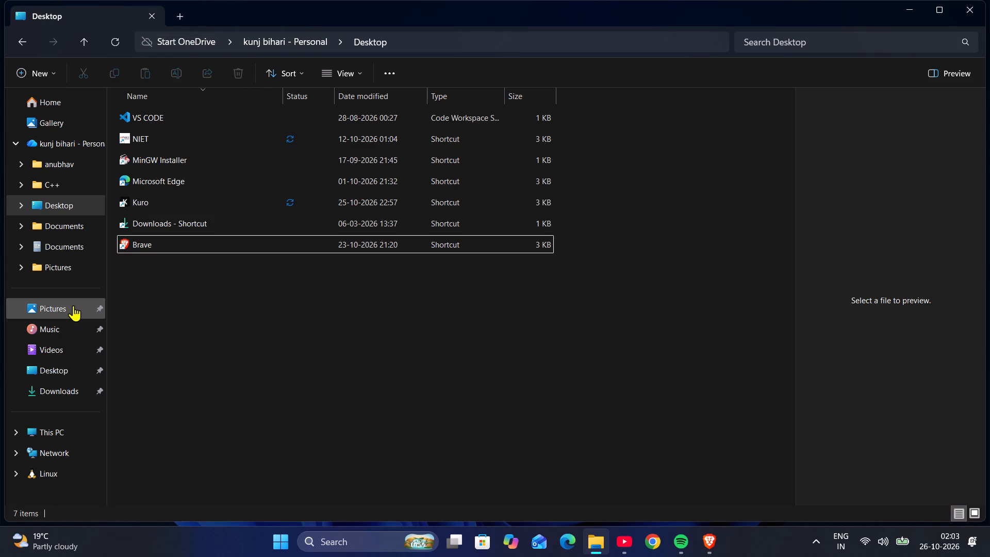
{"action": "left_click", "coordinate": [77, 392]}
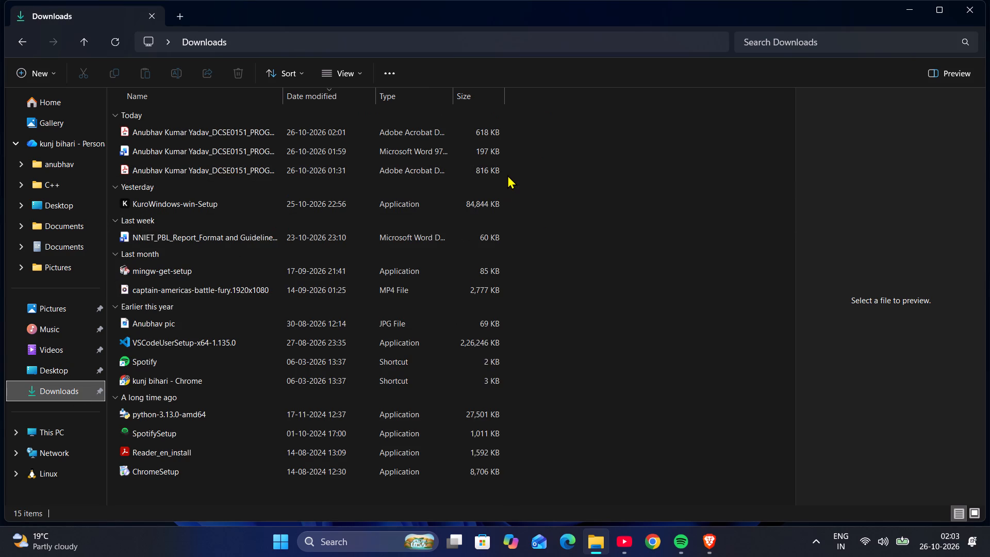